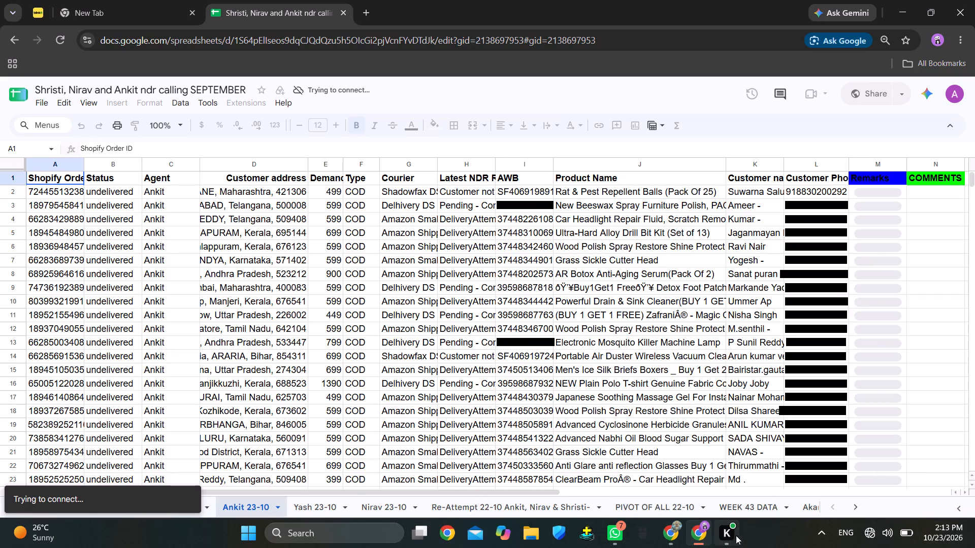
Check the Wi-Fi connection and the list of available networks while the spreadsheet is offline.
click(867, 530)
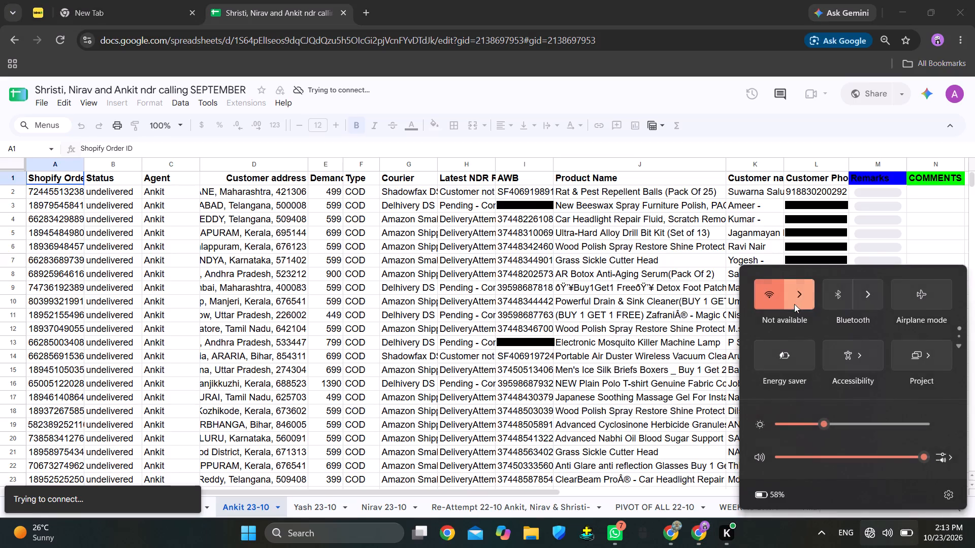
click(803, 297)
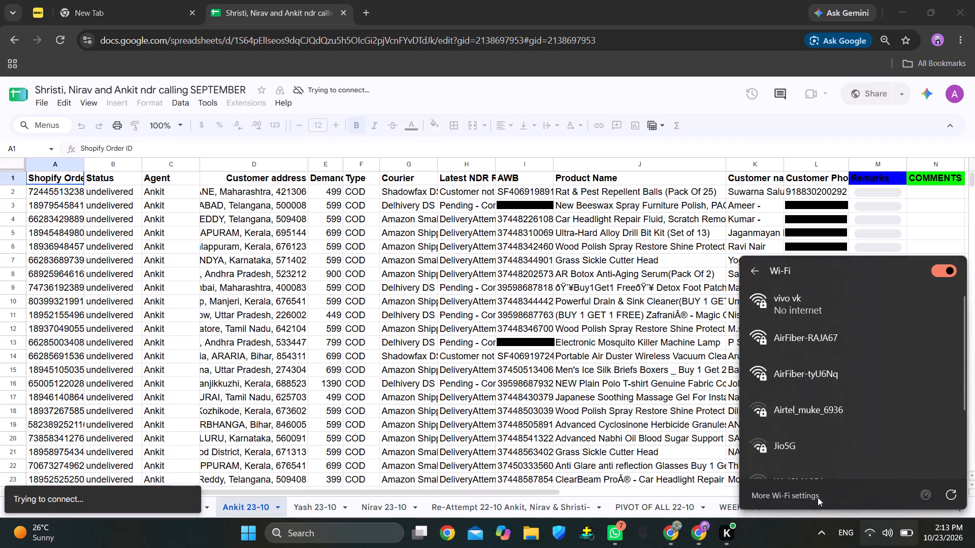
click(786, 534)
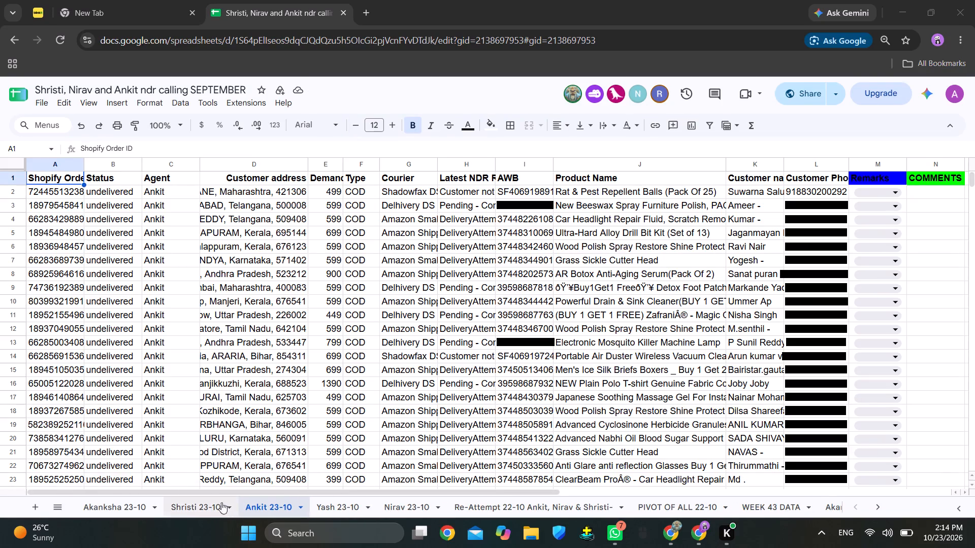
Switch to the Akanksha 23-10 sheet to view its undelivered orders and call remarks.
click(94, 508)
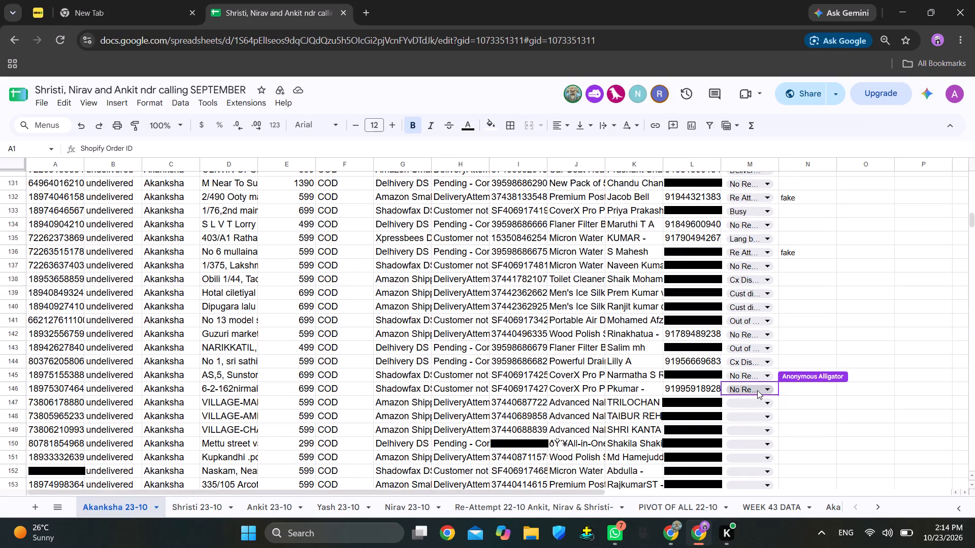
Review how far the call remarks are filled in on the Shristi 23-10 and Akanksha 23-10 sheets.
click(194, 506)
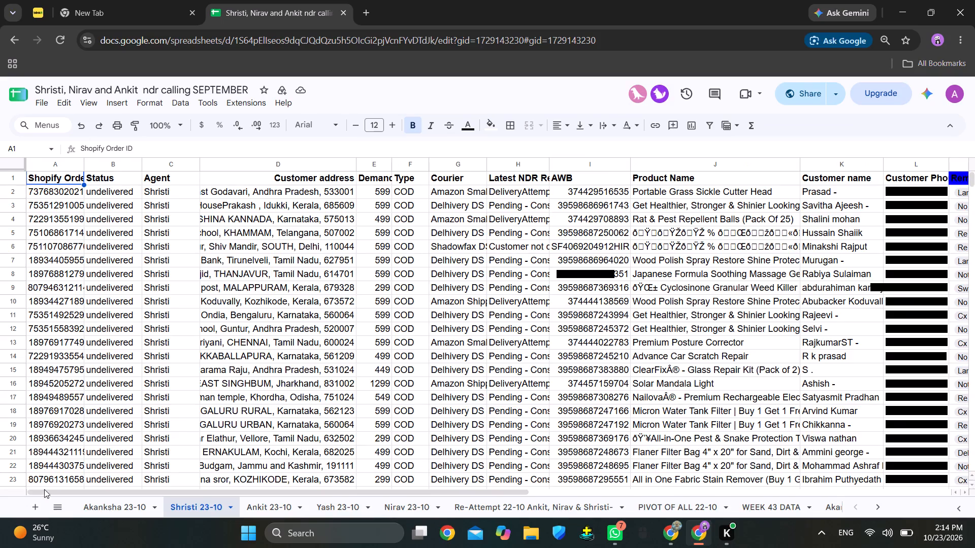
drag(420, 492, 564, 503)
scroll(761, 370, down, 9)
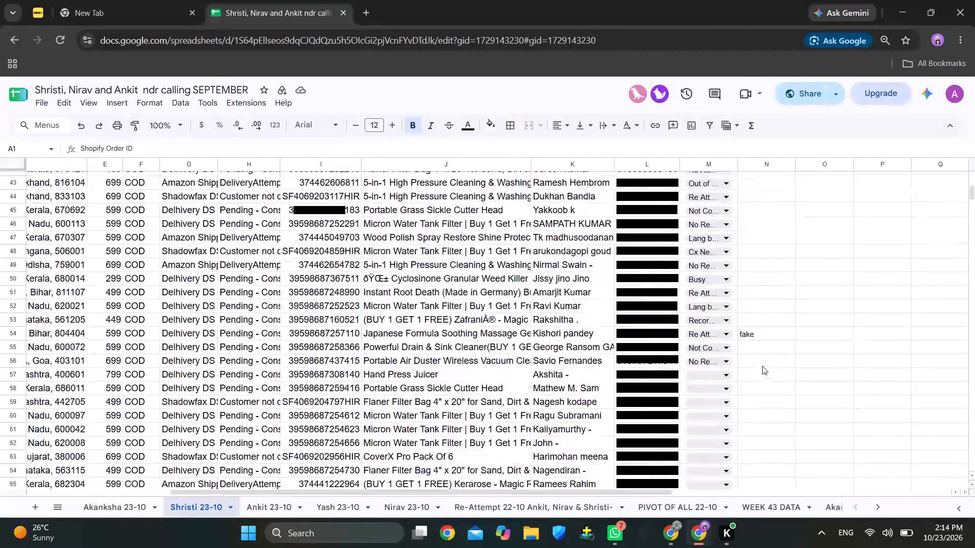
scroll(762, 366, down, 16)
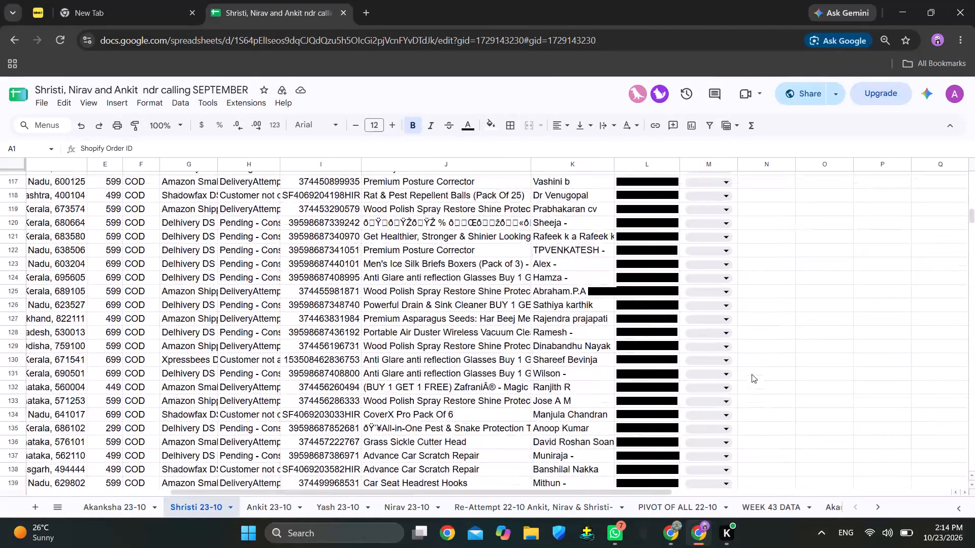
scroll(752, 374, down, 11)
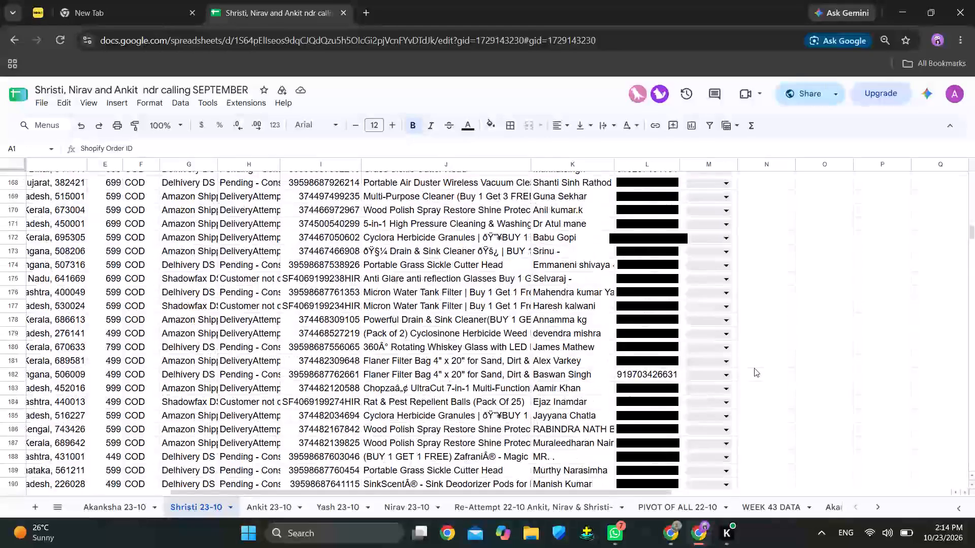
scroll(754, 368, down, 6)
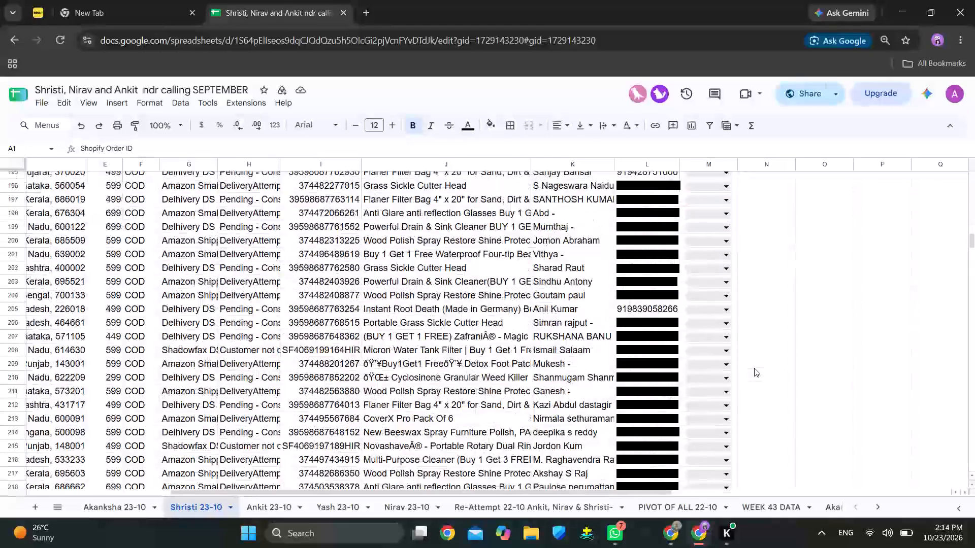
click(101, 503)
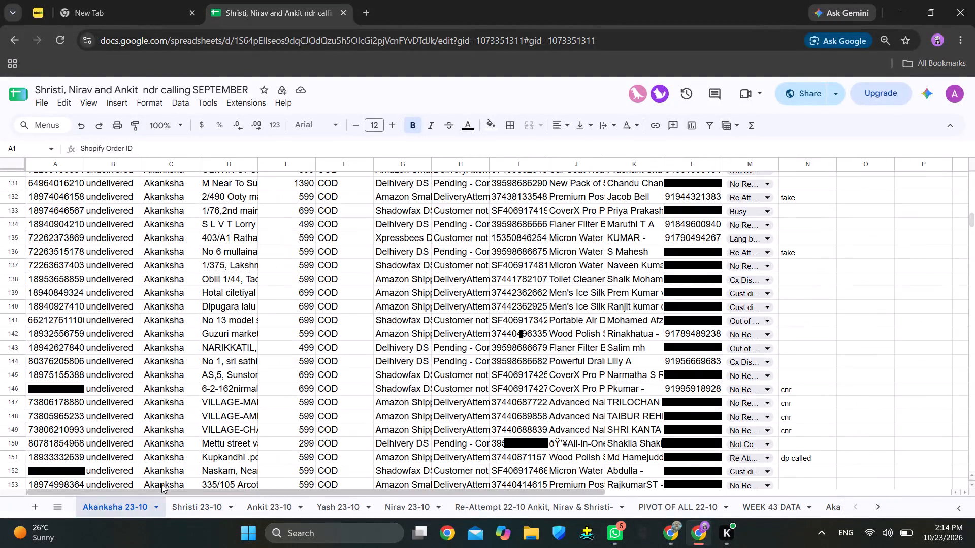
scroll(794, 421, down, 11)
scroll(805, 393, up, 1)
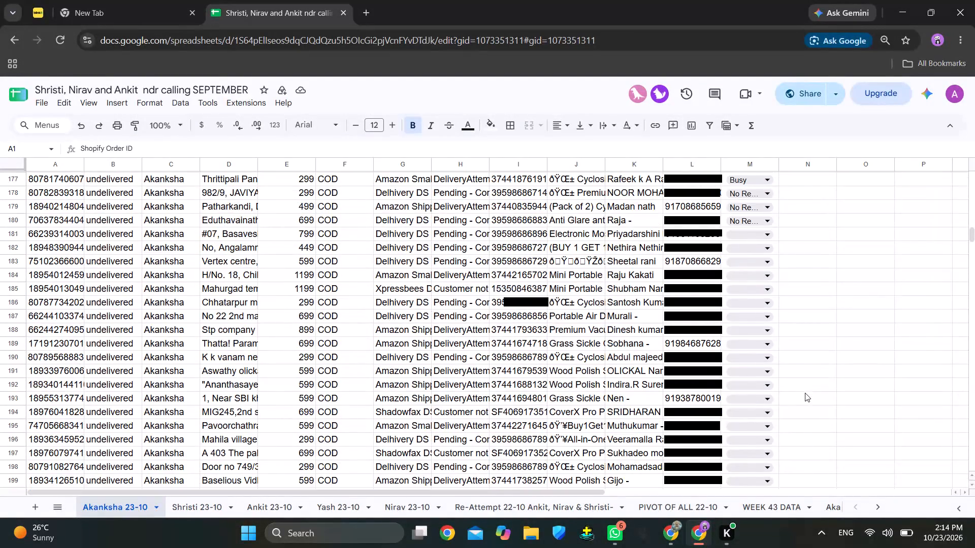
Review how far the call remarks are filled in on the Ankit 23-10 sheet.
click(264, 512)
scroll(790, 342, down, 5)
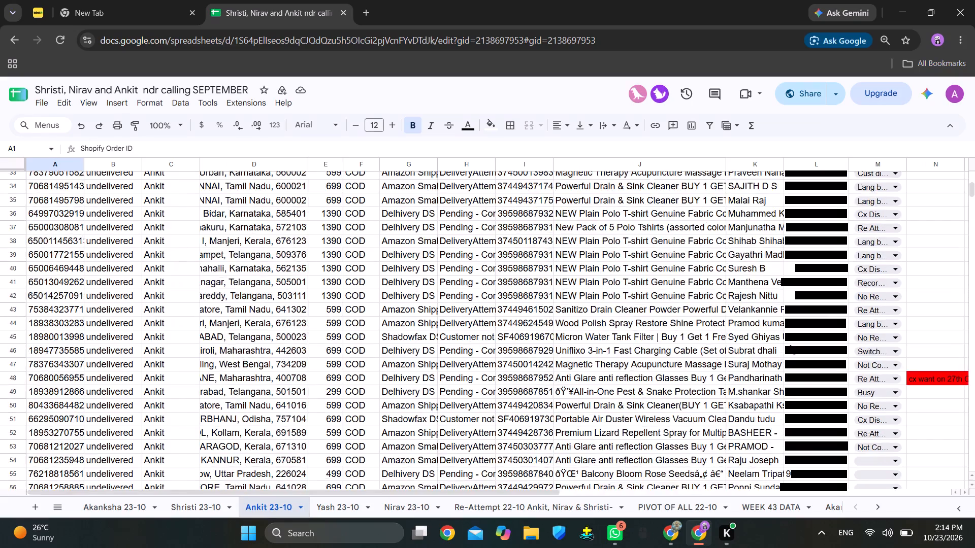
scroll(790, 345, down, 6)
scroll(796, 345, up, 1)
scroll(796, 345, down, 7)
scroll(814, 340, up, 1)
scroll(821, 338, down, 11)
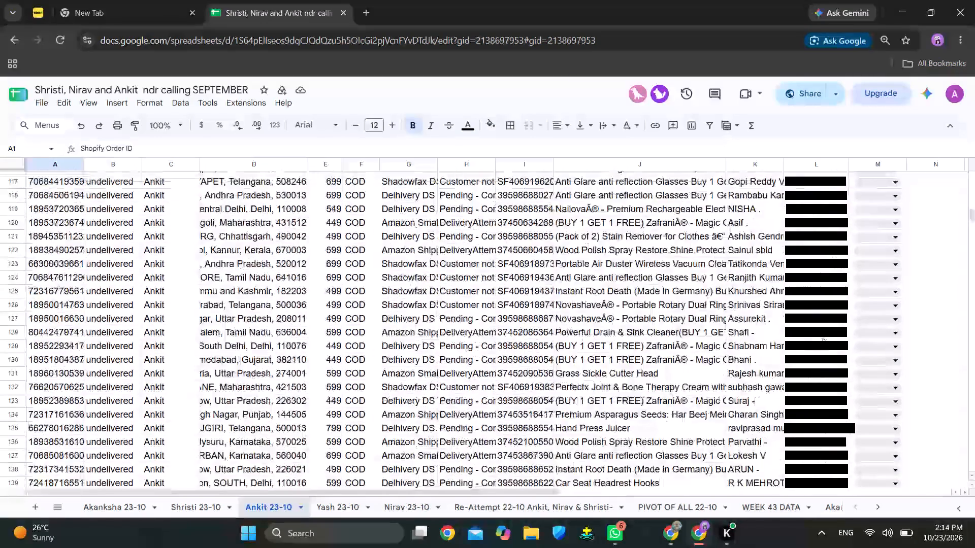
scroll(823, 338, down, 17)
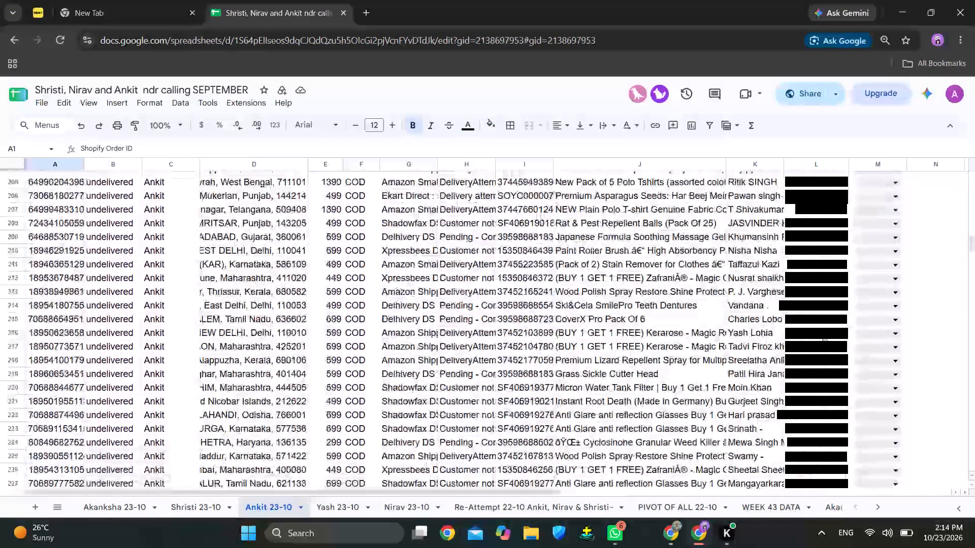
scroll(823, 336, down, 7)
scroll(823, 335, up, 4)
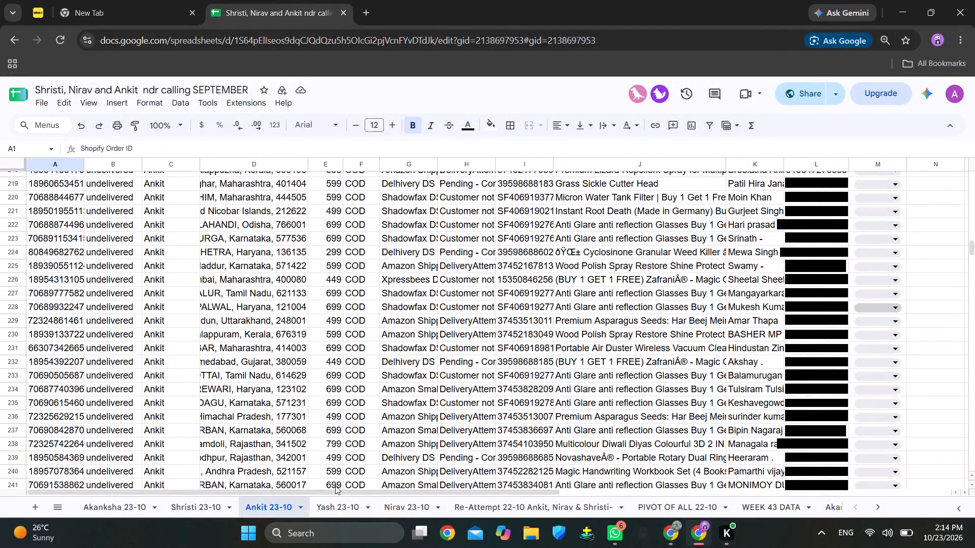
Review how far the call remarks are filled in on the Yash 23-10 and Nirav 23-10 sheets.
click(320, 509)
scroll(826, 313, down, 12)
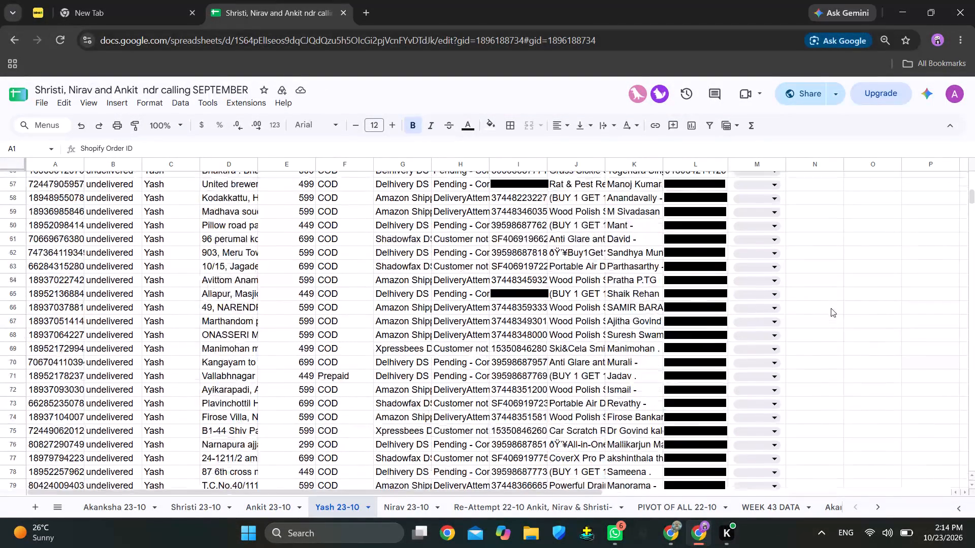
scroll(831, 308, down, 14)
scroll(831, 306, up, 6)
scroll(833, 303, down, 1)
scroll(833, 303, up, 8)
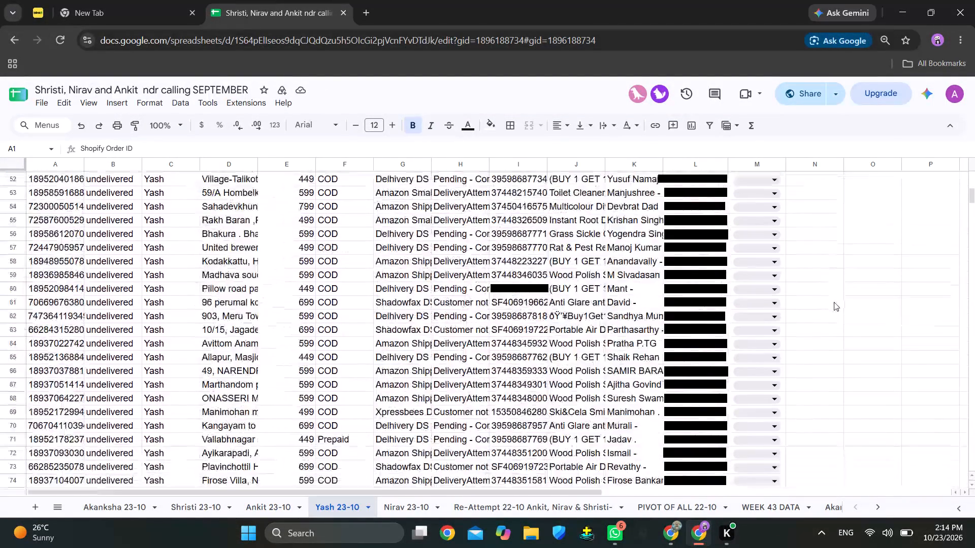
scroll(834, 302, up, 4)
scroll(834, 301, down, 1)
scroll(834, 301, up, 10)
scroll(834, 303, down, 3)
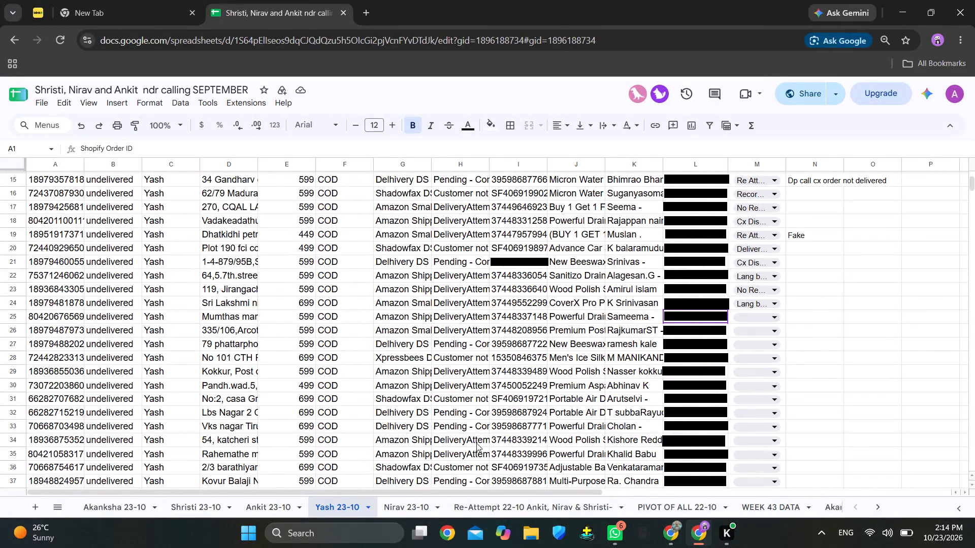
click(402, 507)
scroll(712, 330, down, 8)
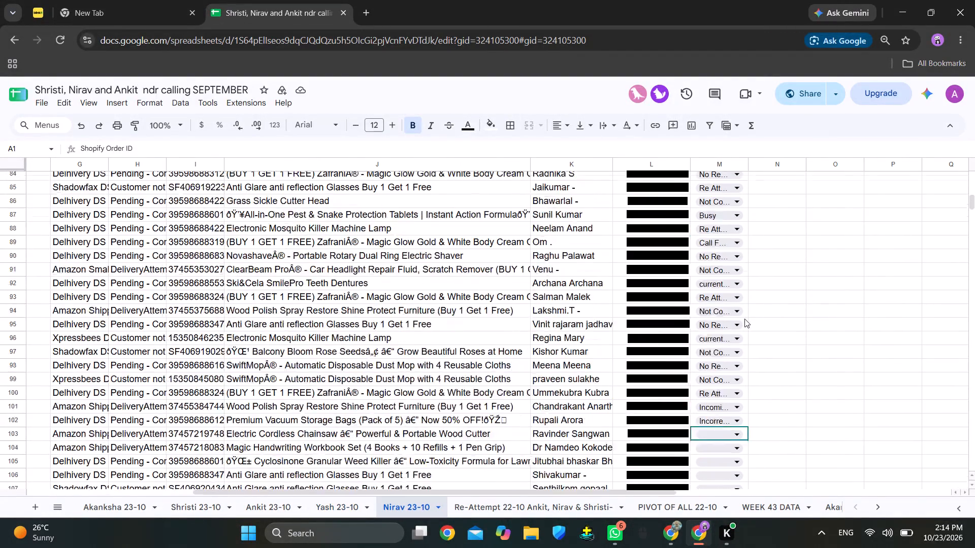
scroll(744, 319, down, 3)
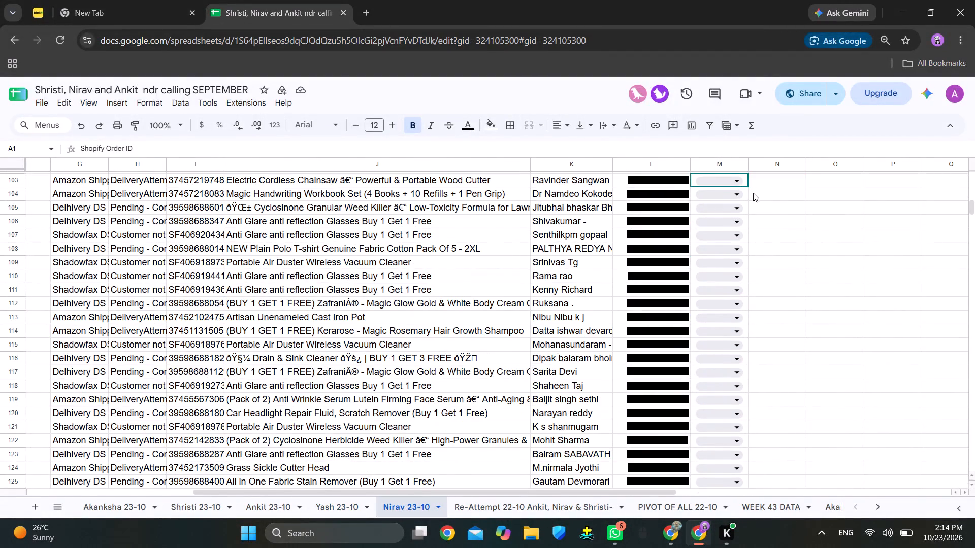
scroll(755, 196, up, 1)
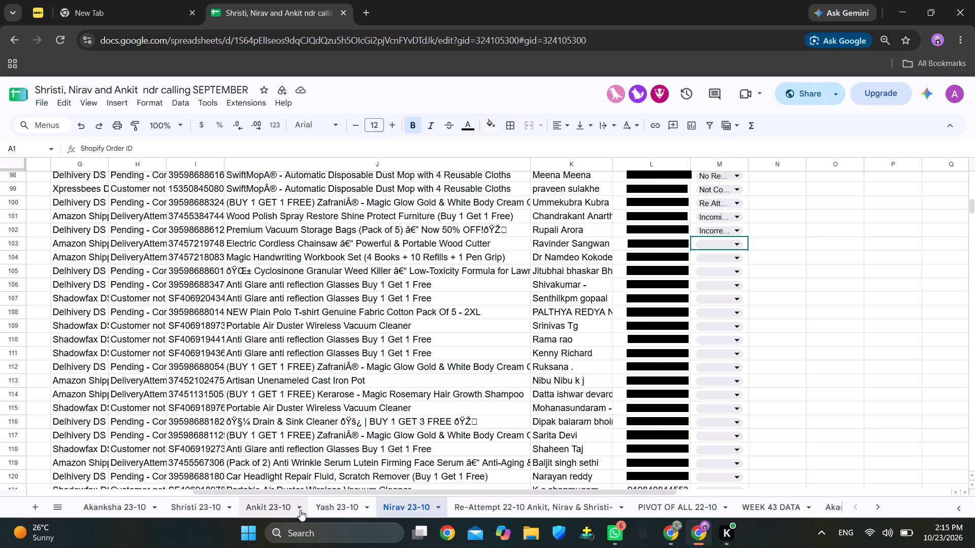
On the Ankit 23-10 sheet, set the remark for the order in row 183 to Re Attempt.
click(273, 510)
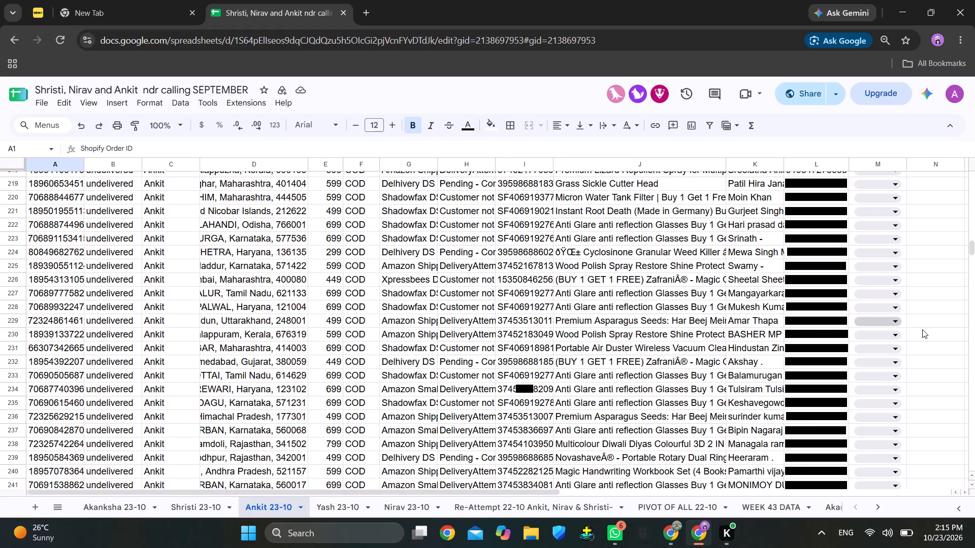
scroll(934, 319, up, 9)
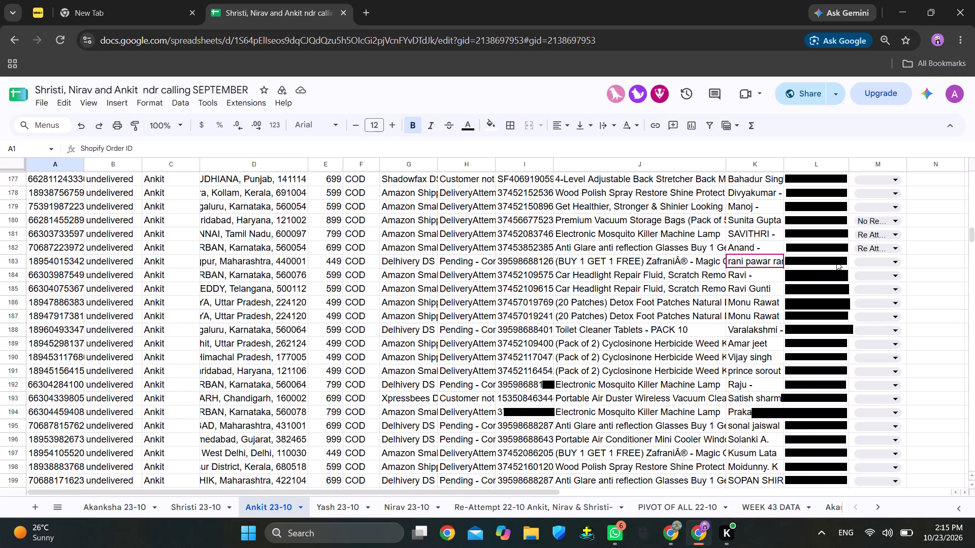
click(894, 261)
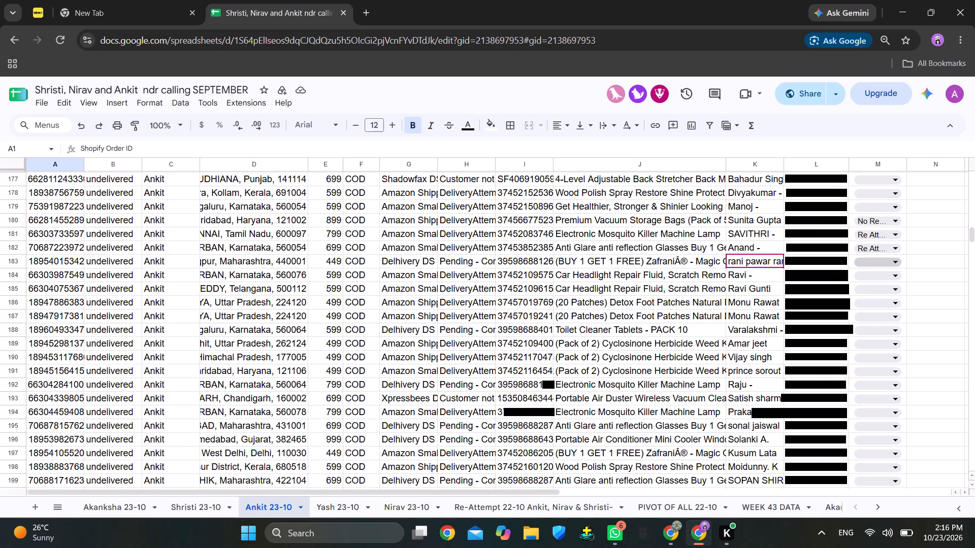
click(887, 282)
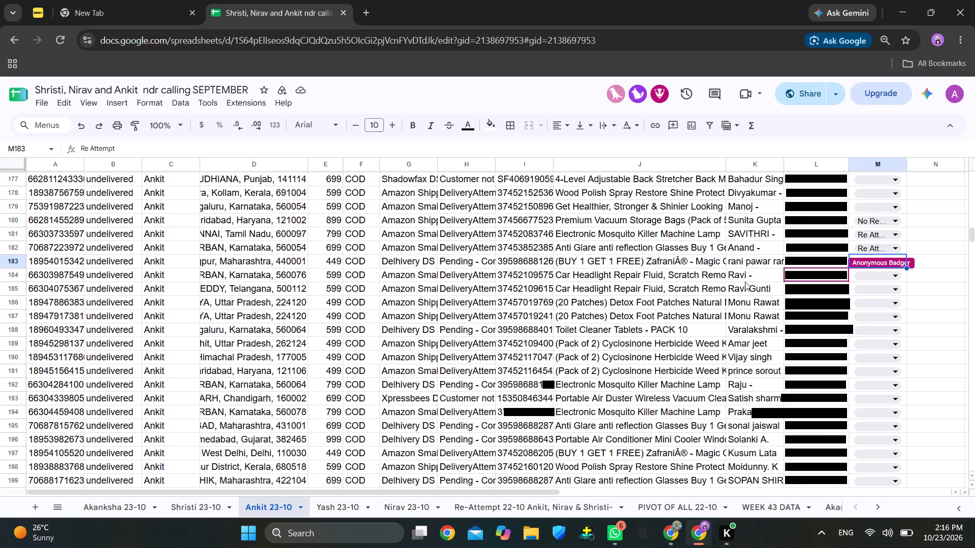
Read the customer, product and address details in row 184 and set that order's remark to Re Attempt.
click(757, 277)
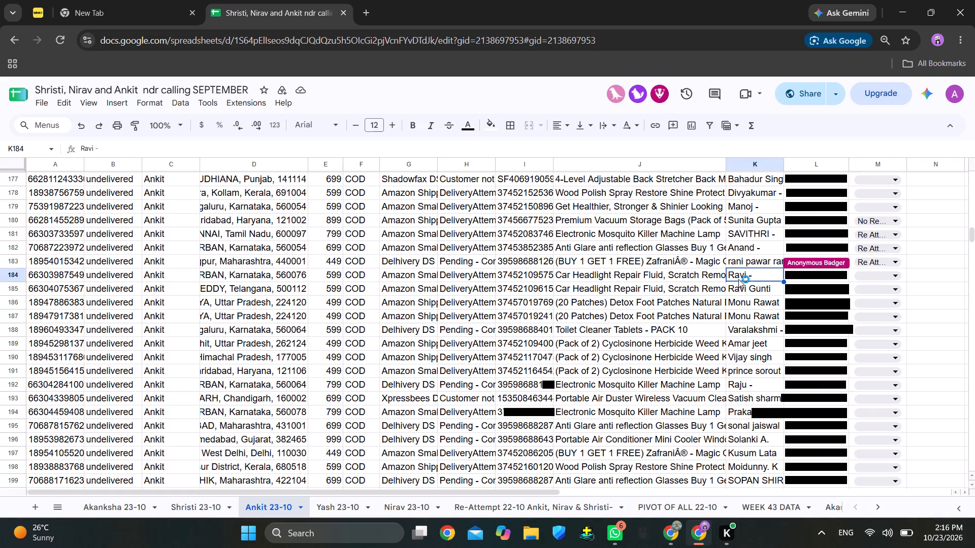
double_click(687, 273)
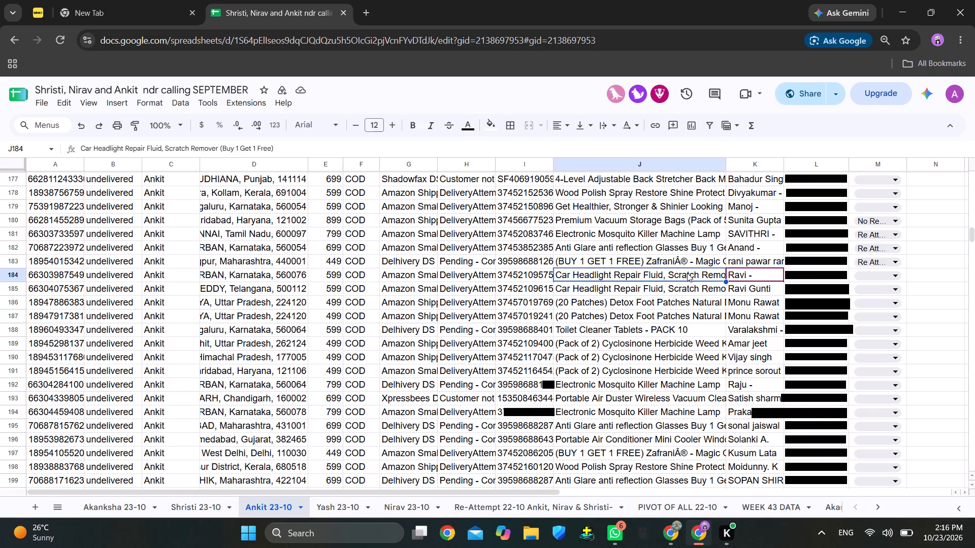
drag(827, 275, 791, 282)
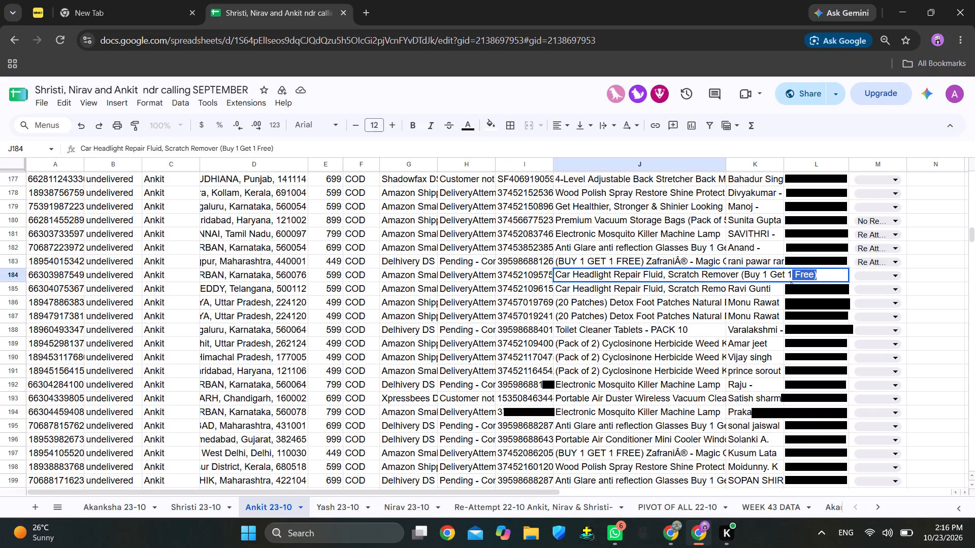
drag(791, 282, 587, 286)
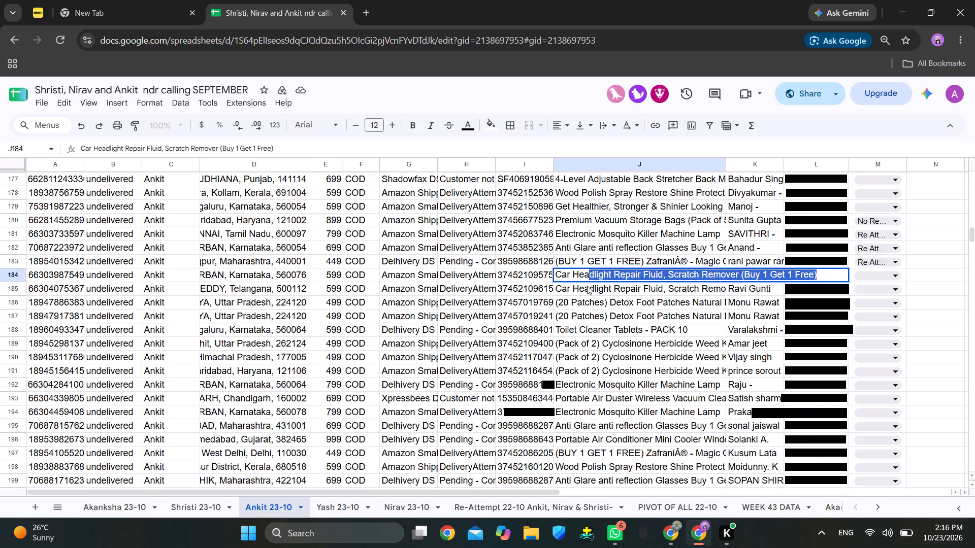
drag(587, 286, 552, 285)
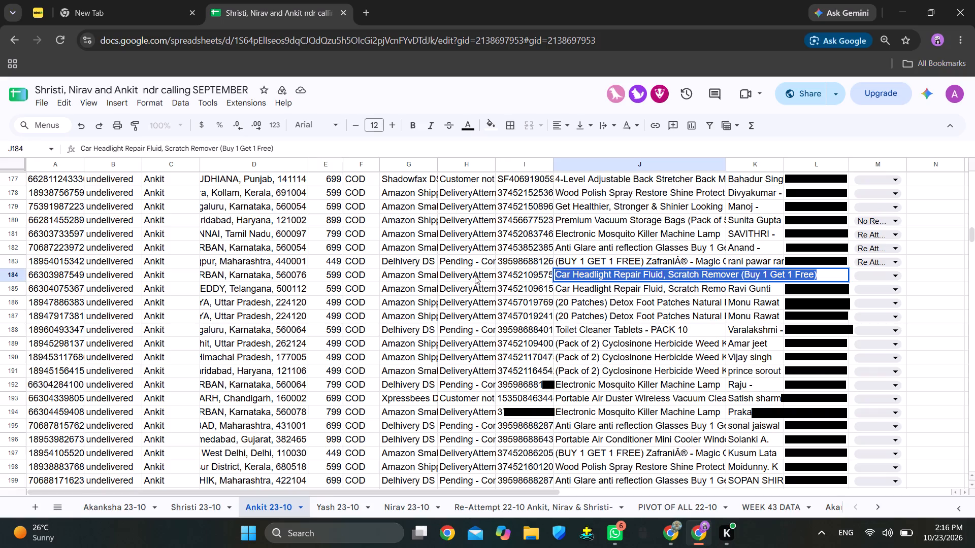
click(241, 275)
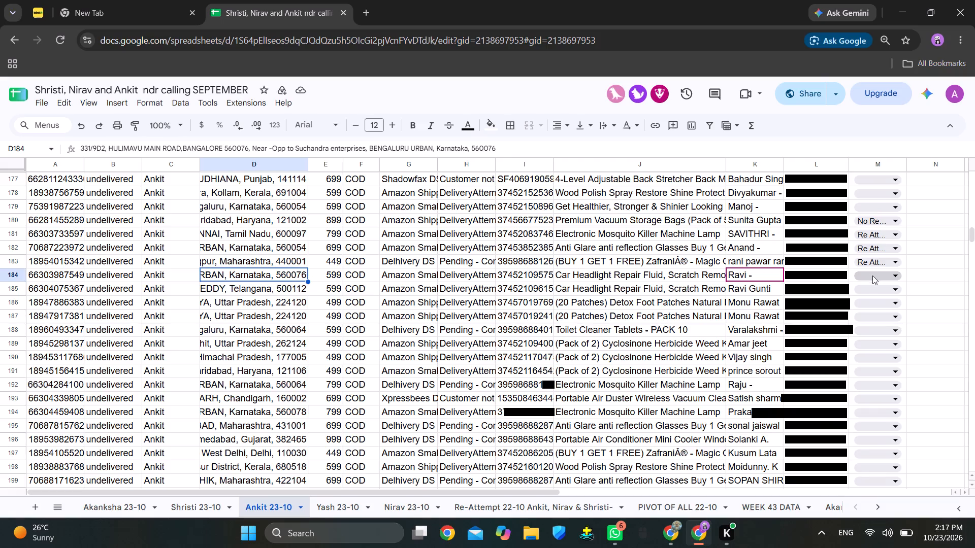
click(872, 276)
click(879, 291)
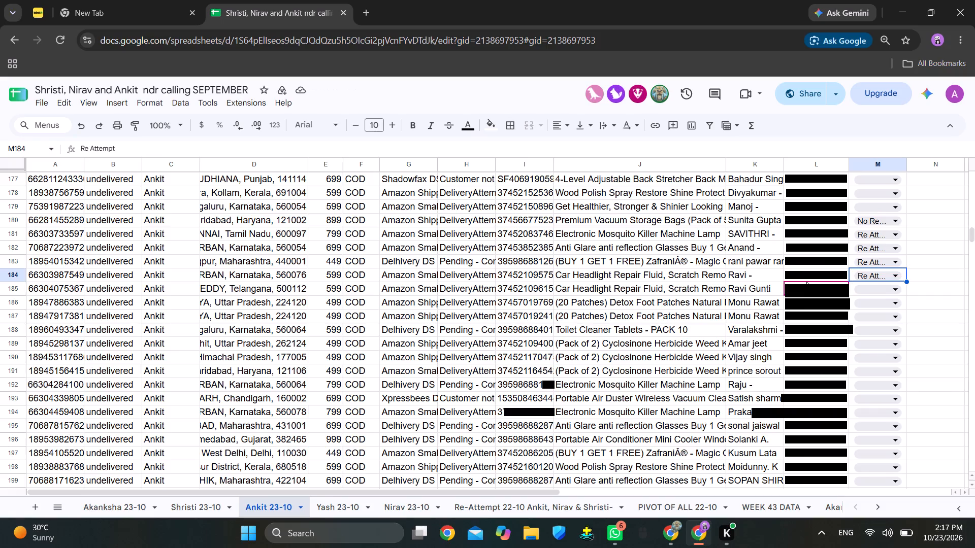
Set the remark for the order in row 185 to Busy.
click(888, 290)
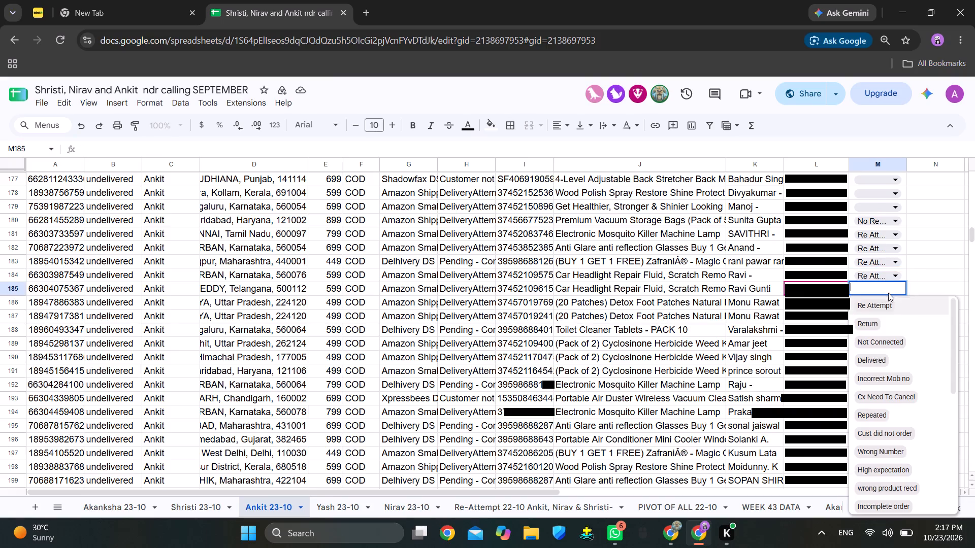
scroll(898, 414, down, 3)
click(867, 459)
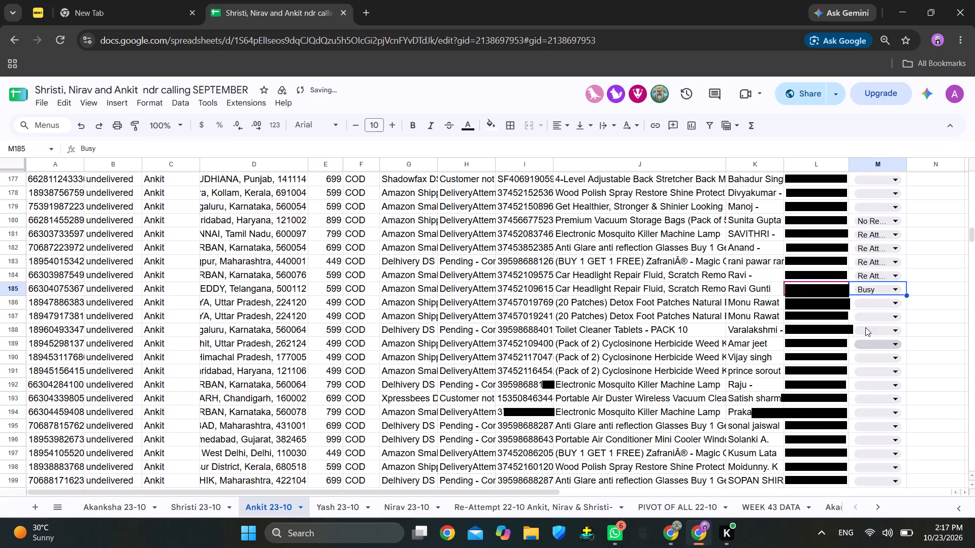
Read the phone, customer, product and AWB details in row 186 and set that order's remark to Re Attempt.
click(810, 300)
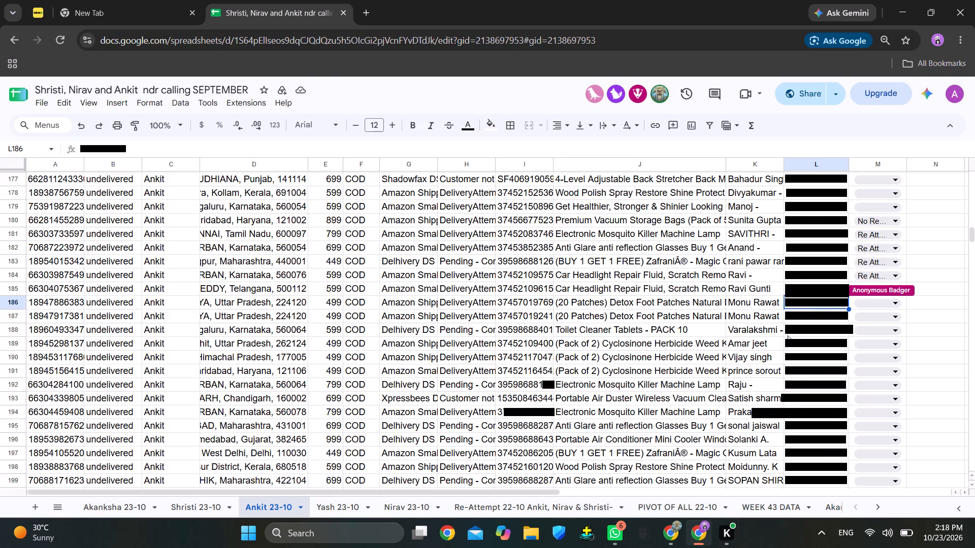
click(760, 302)
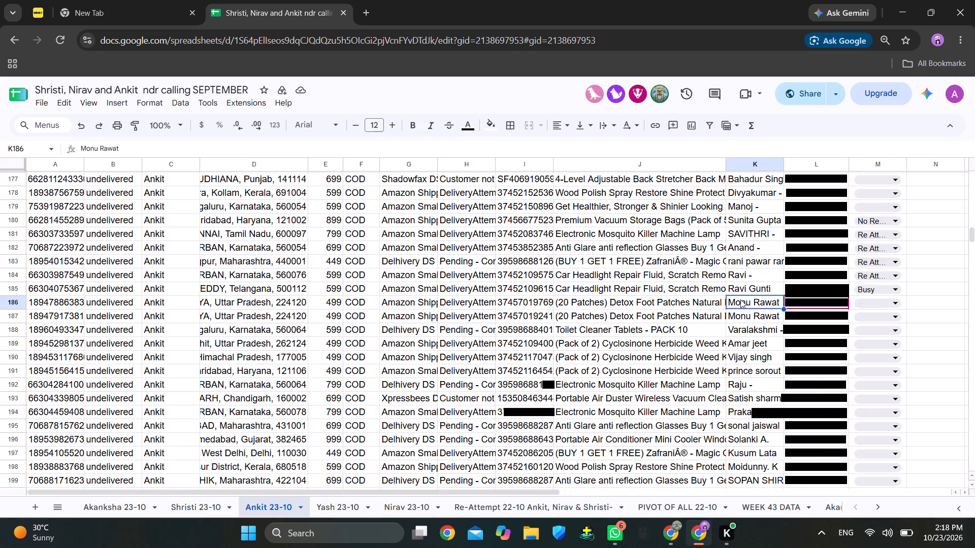
double_click(702, 300)
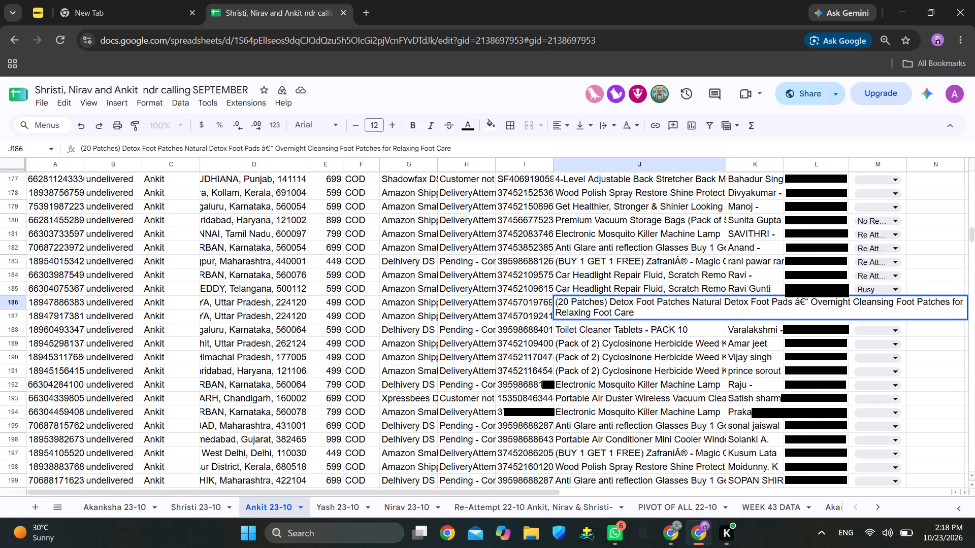
drag(641, 313, 621, 315)
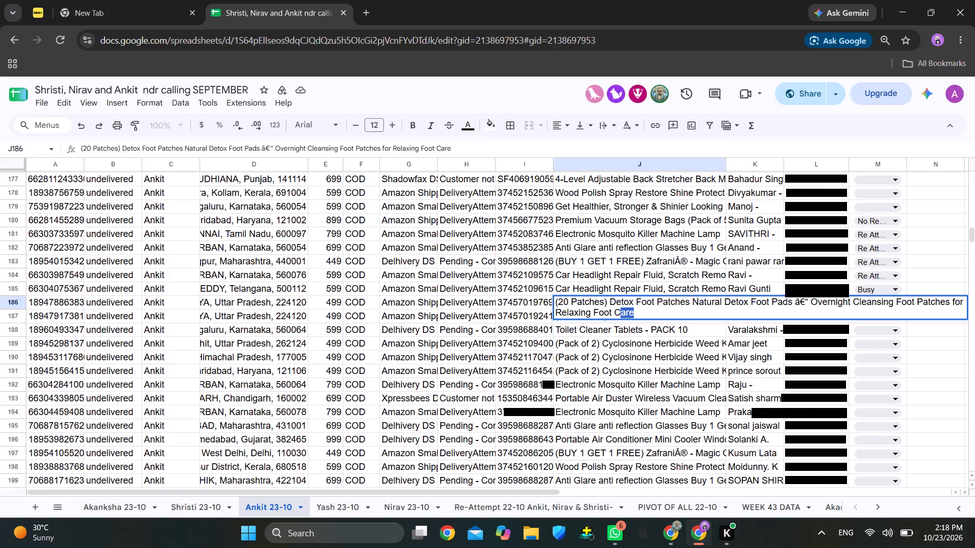
drag(621, 315, 582, 306)
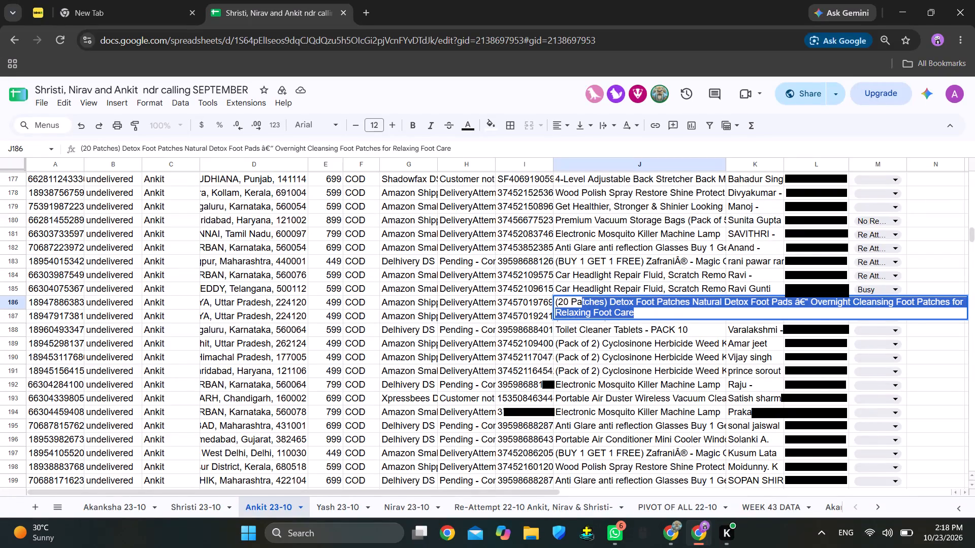
drag(582, 306, 556, 303)
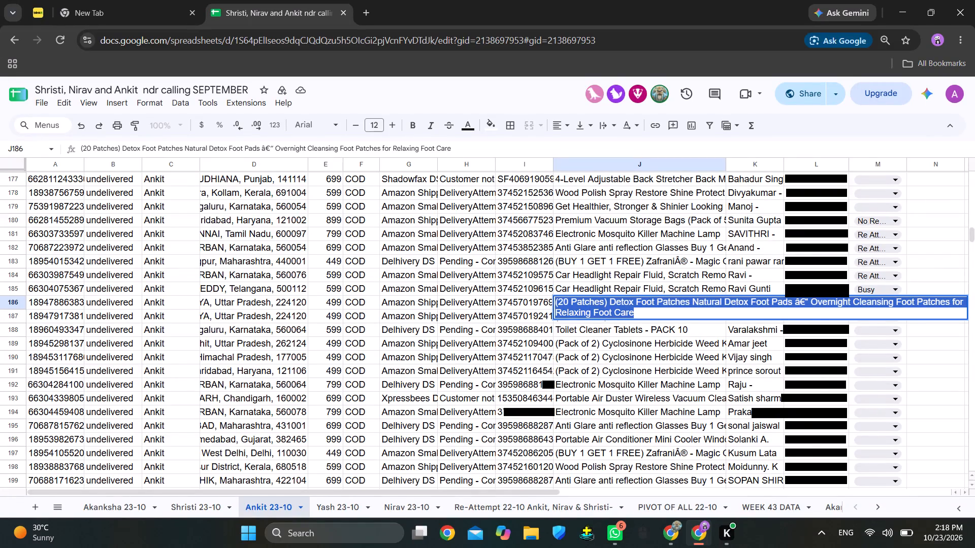
drag(556, 303, 558, 302)
click(537, 303)
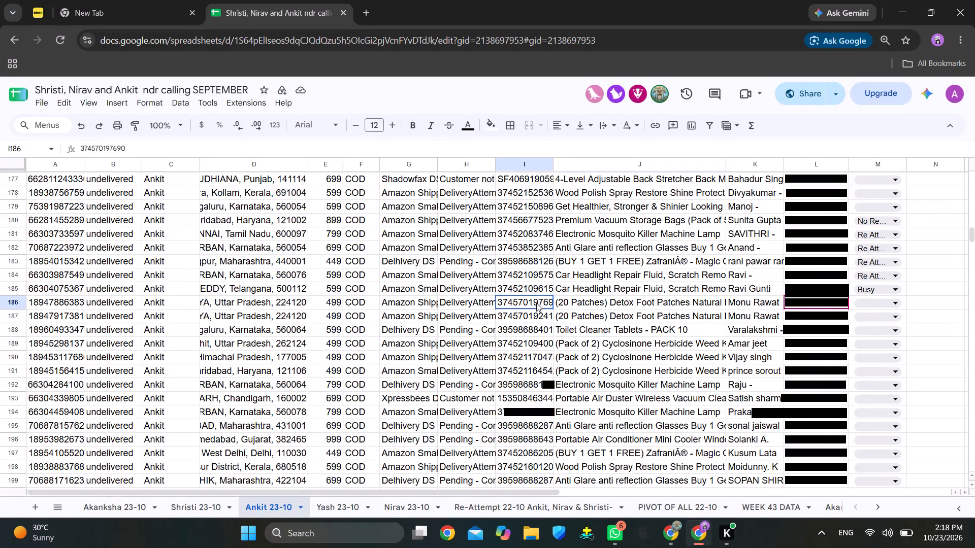
click(693, 302)
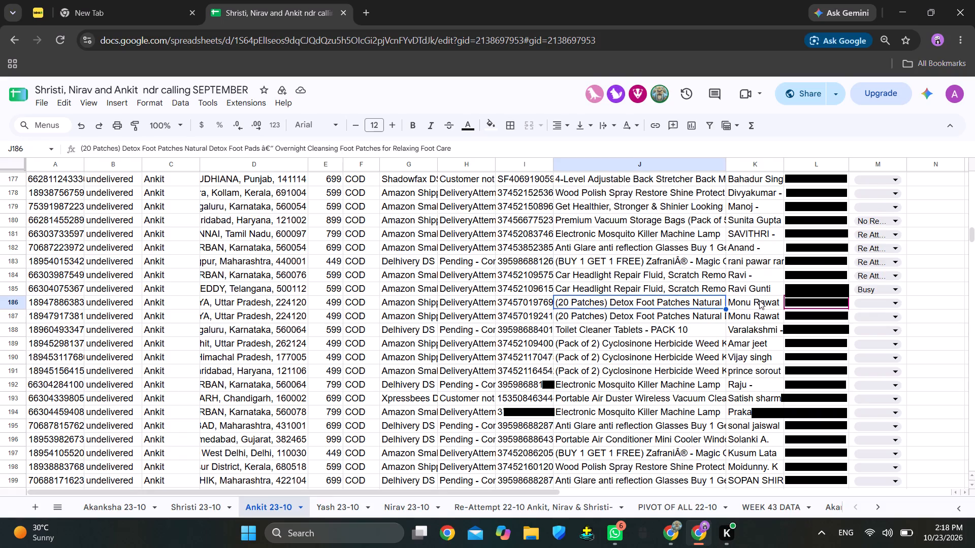
click(889, 304)
click(880, 316)
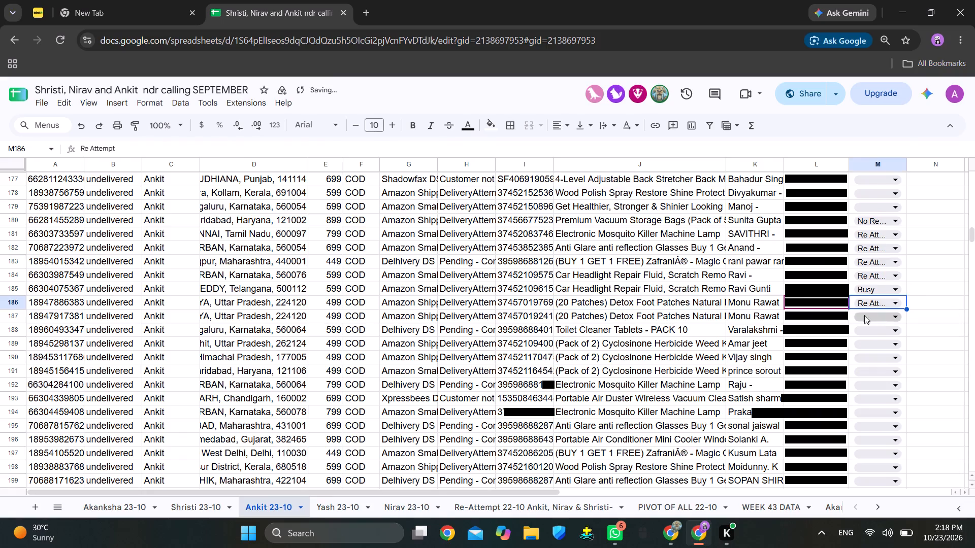
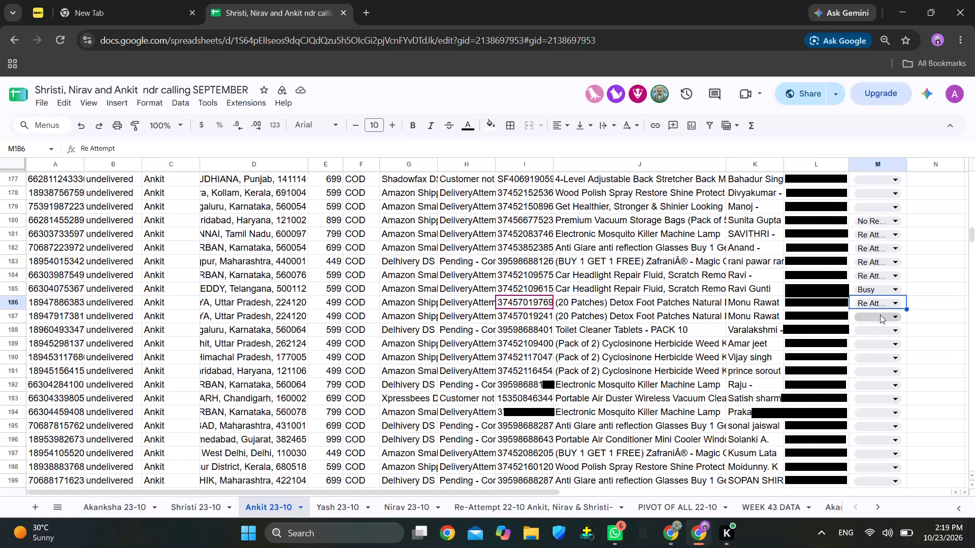
Set the remark for the order in row 187 to Re Attempt.
click(879, 317)
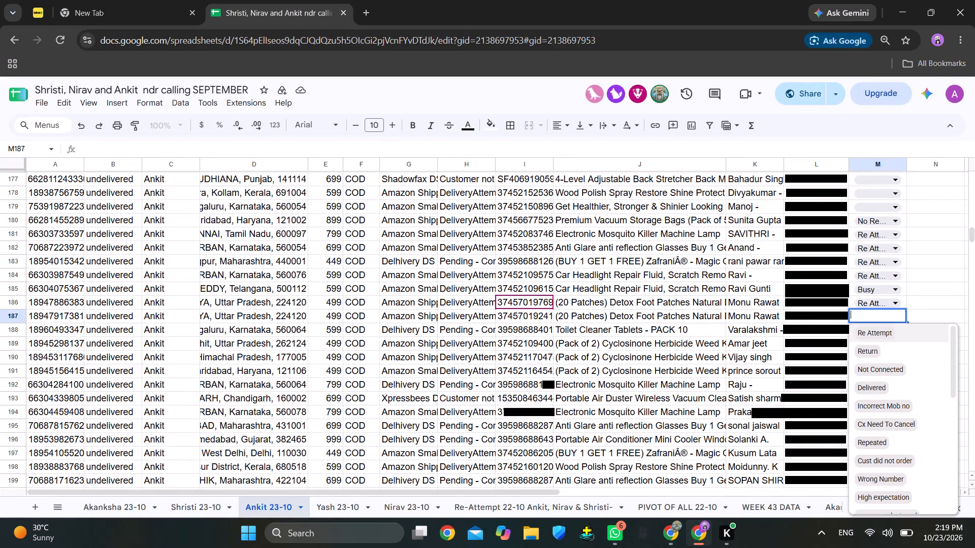
click(884, 332)
Read the phone and customer details in row 188 and set that order's remark to Cx Disconnected.
click(824, 327)
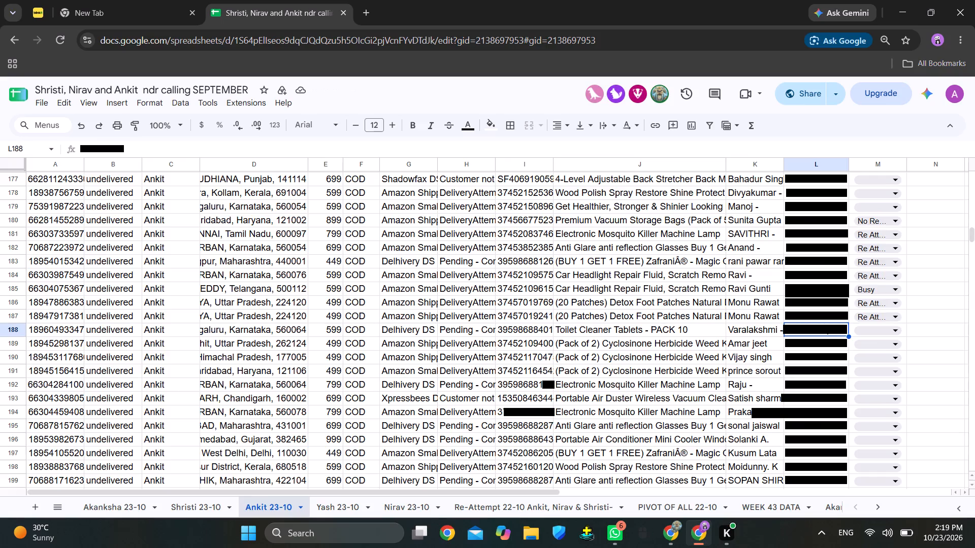
click(765, 332)
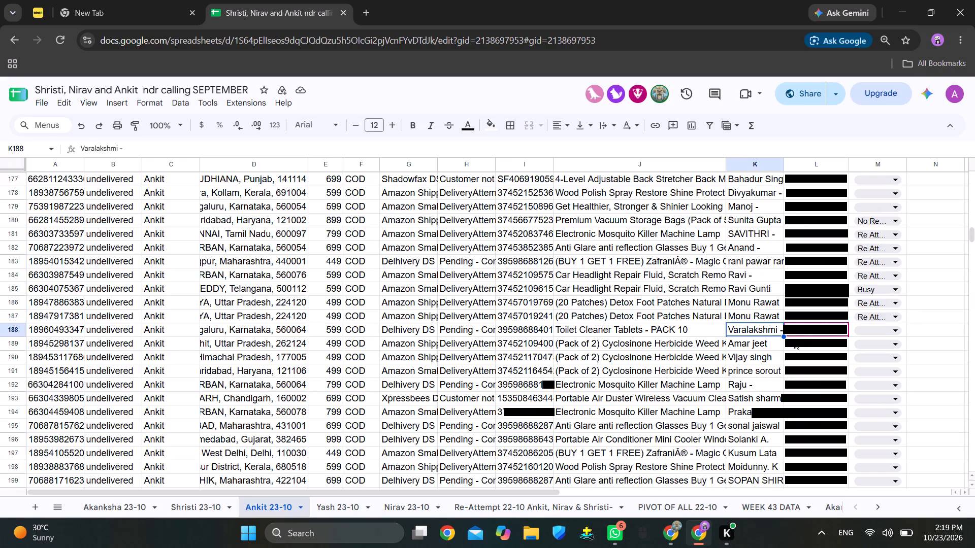
click(887, 331)
scroll(891, 416, down, 1)
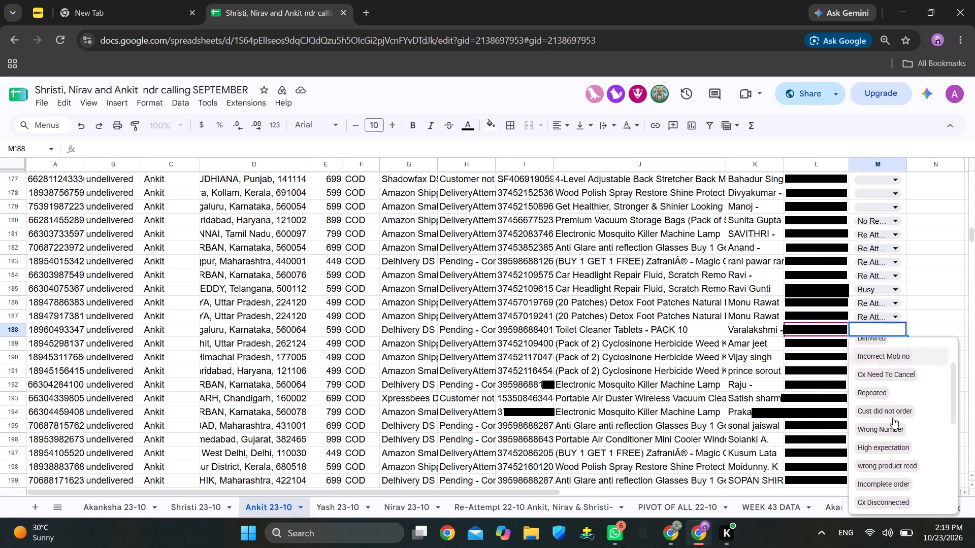
scroll(893, 418, down, 2)
click(890, 376)
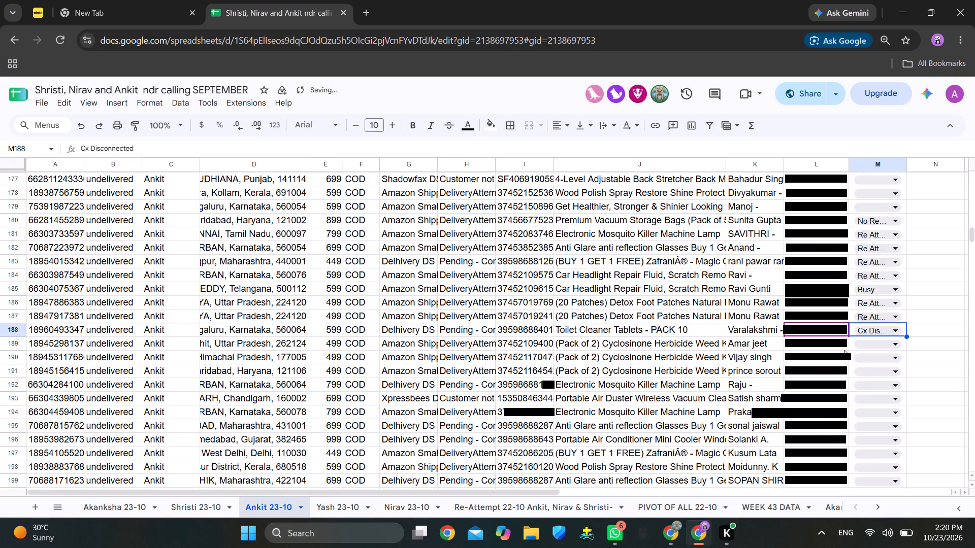
Read the phone and customer details in row 189 and set that order's remark to Cx Disconnected.
click(832, 346)
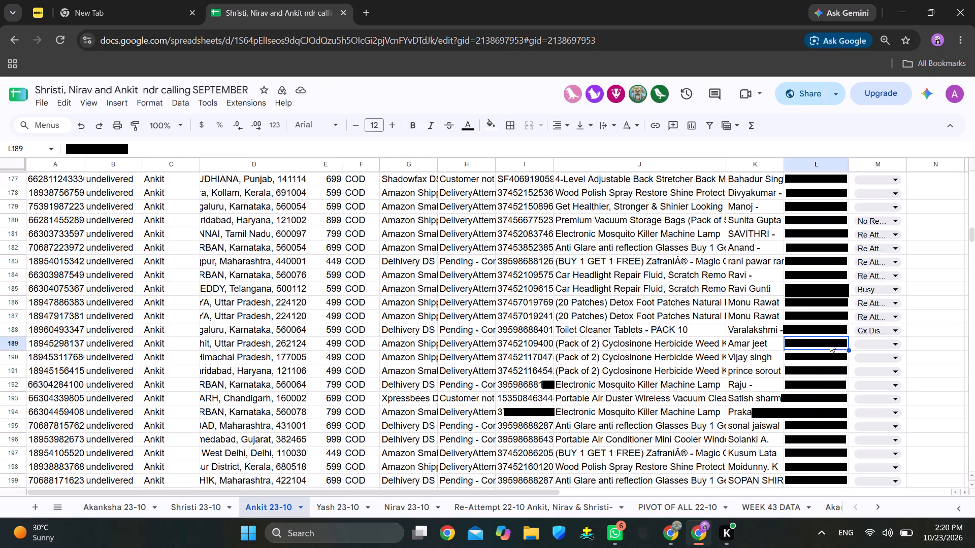
click(774, 346)
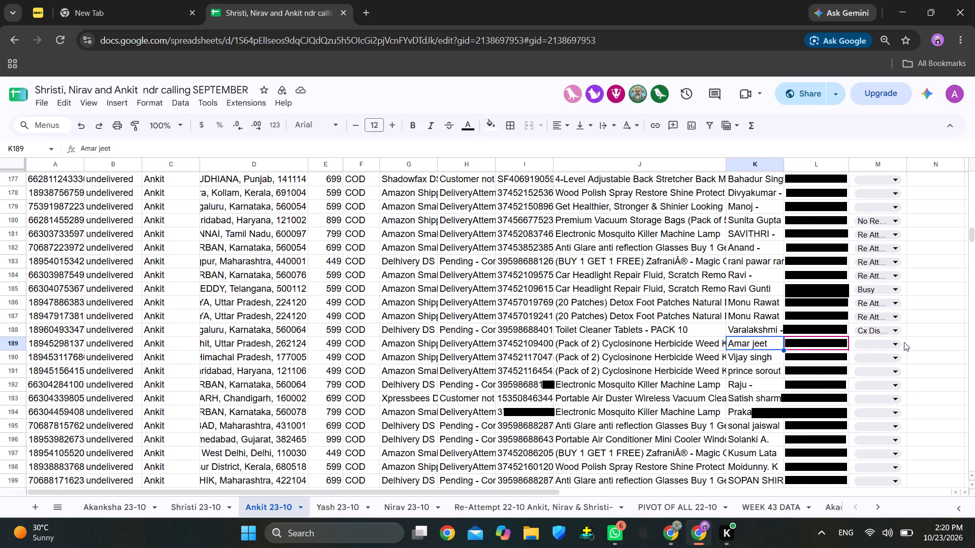
click(881, 343)
scroll(888, 419, down, 2)
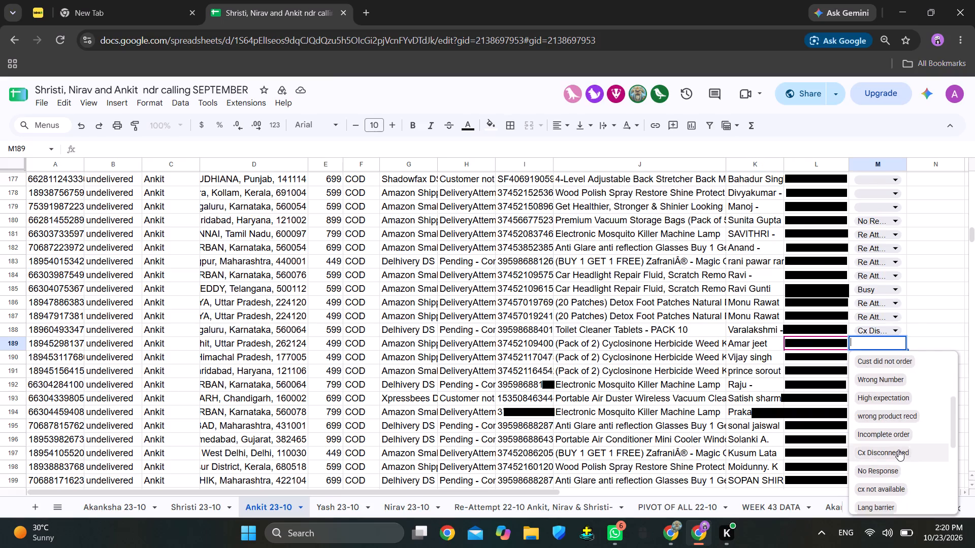
click(896, 449)
Read the phone, full product name and AWB number in row 190 and set that order's remark to Cx Need To Cancel.
click(826, 360)
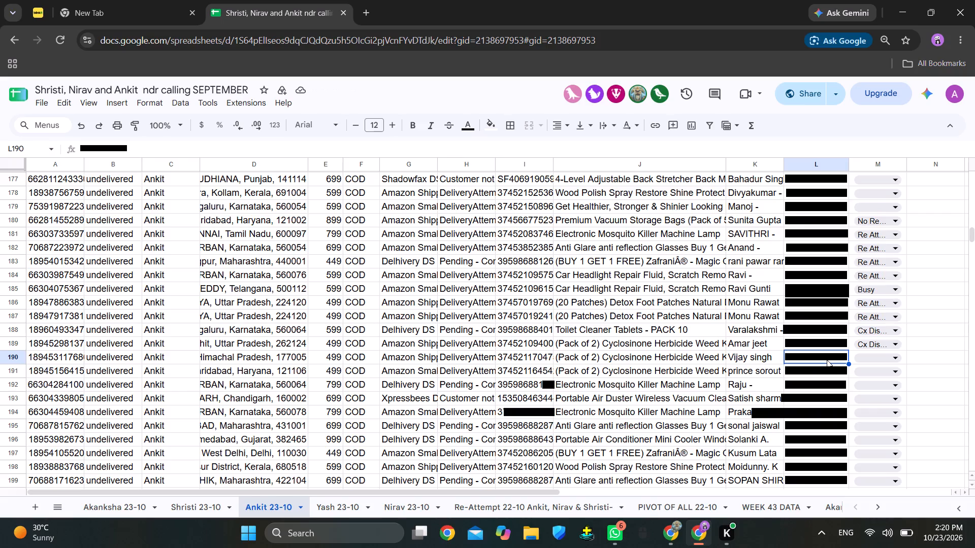
click(665, 354)
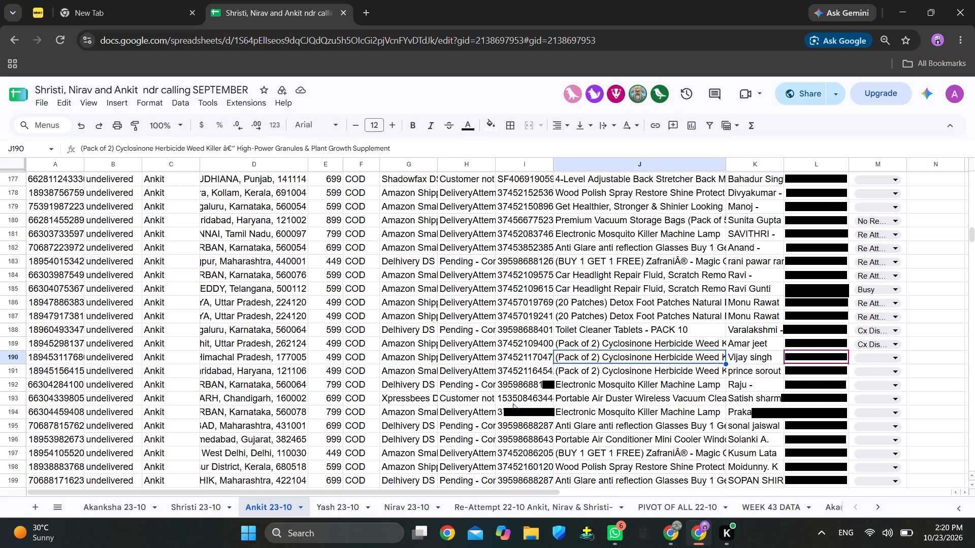
double_click(690, 354)
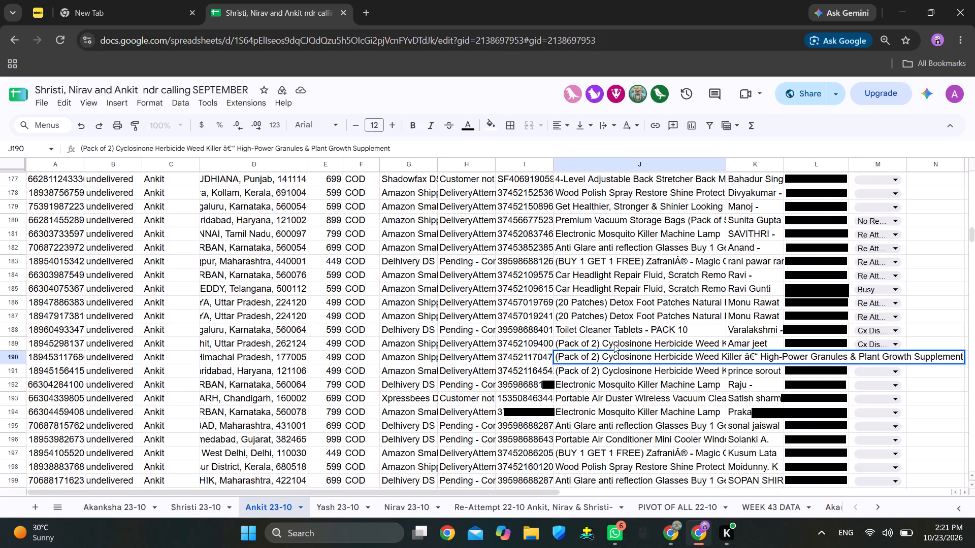
click(521, 356)
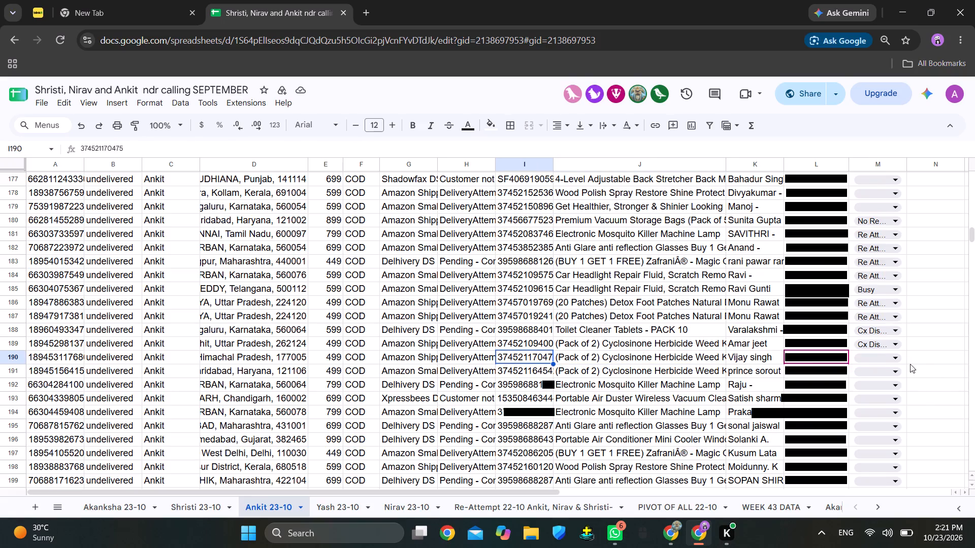
click(889, 358)
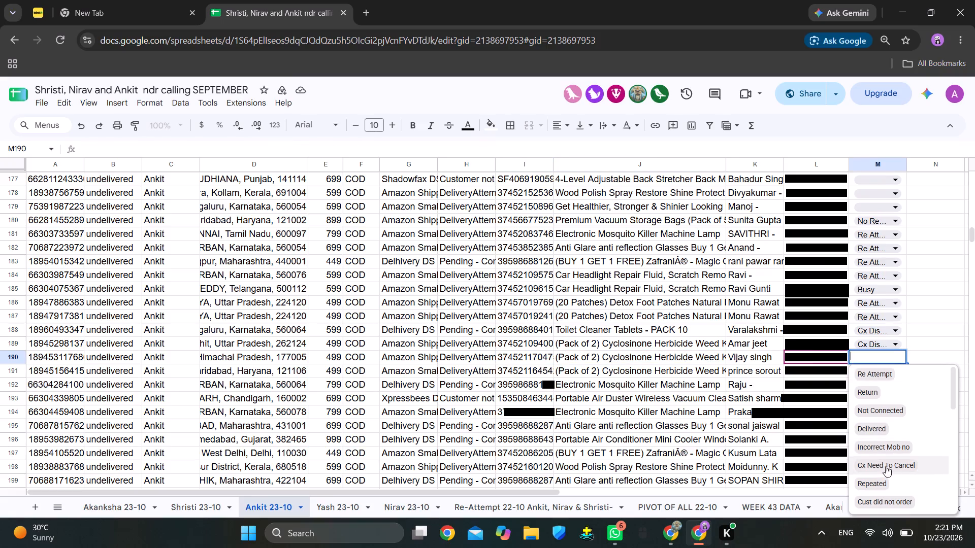
click(886, 466)
Check the phone, customer and product details in row 191, and look over the Akanksha, Shristi, Yash and Nirav 23-10 sheets.
click(819, 369)
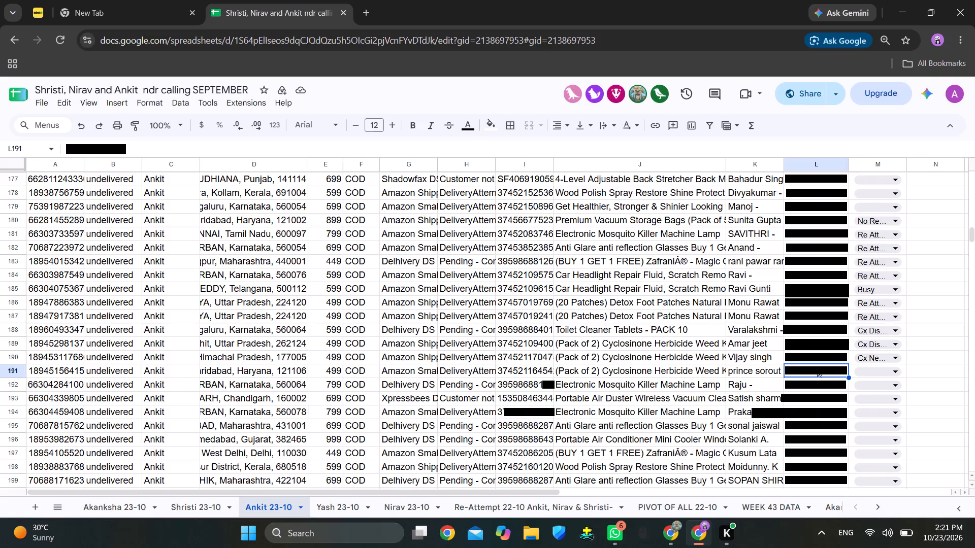
click(743, 371)
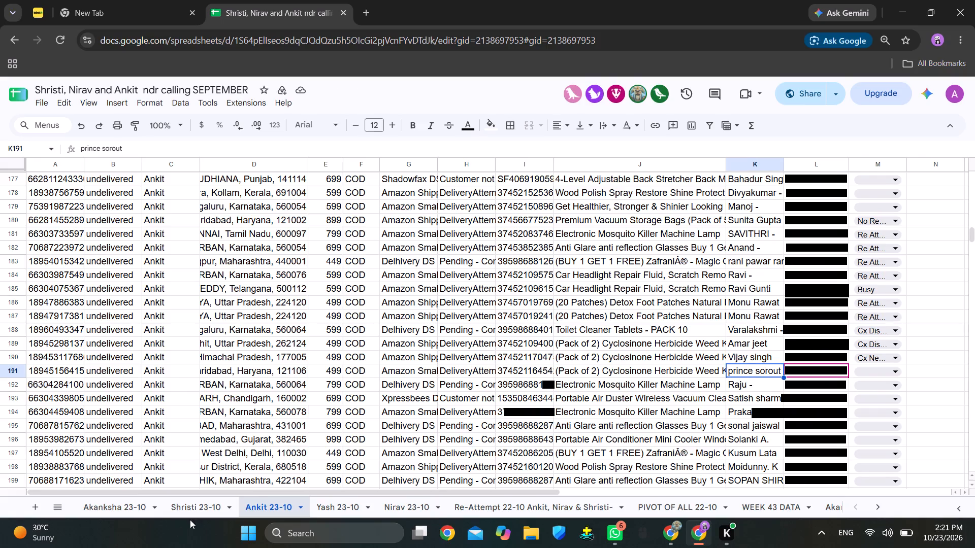
click(106, 514)
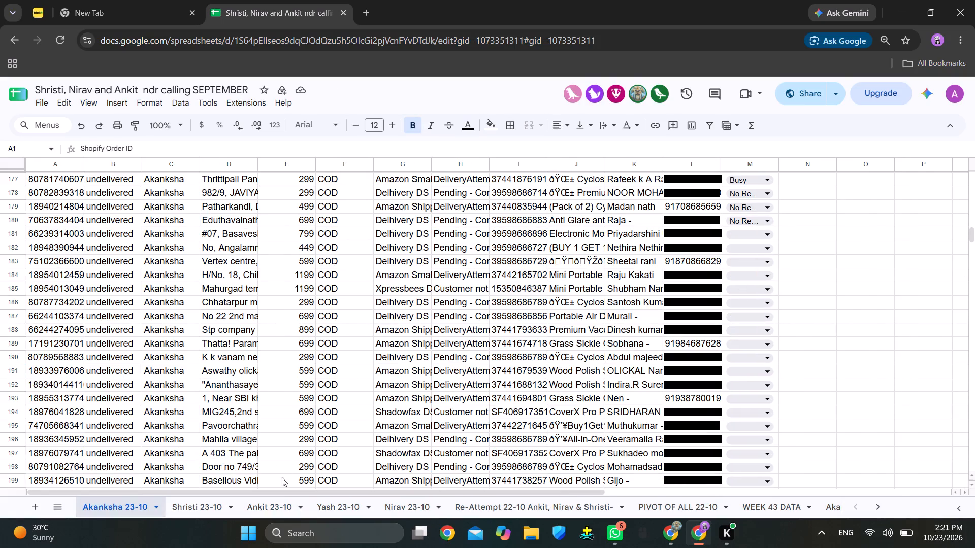
click(186, 505)
scroll(759, 328, up, 1)
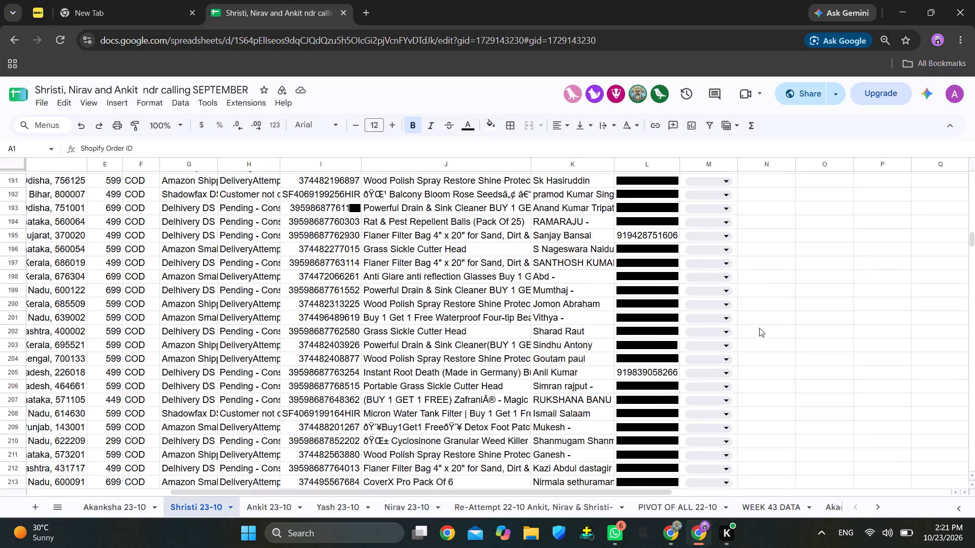
scroll(759, 328, up, 2)
scroll(759, 328, down, 2)
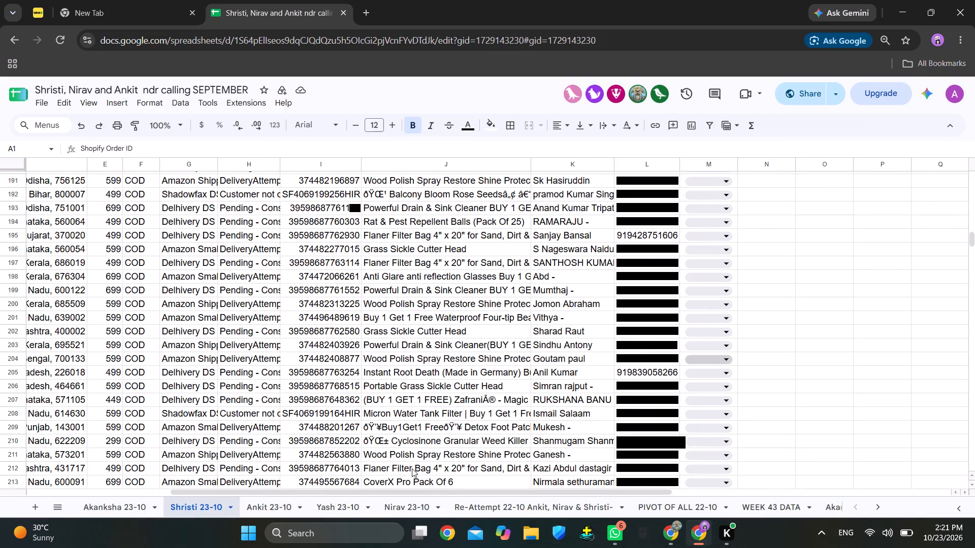
click(340, 507)
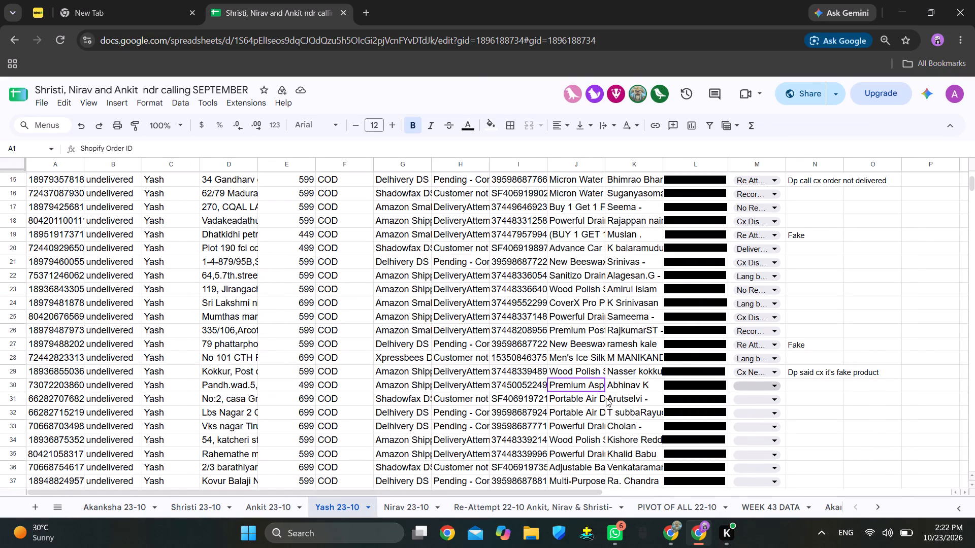
click(246, 507)
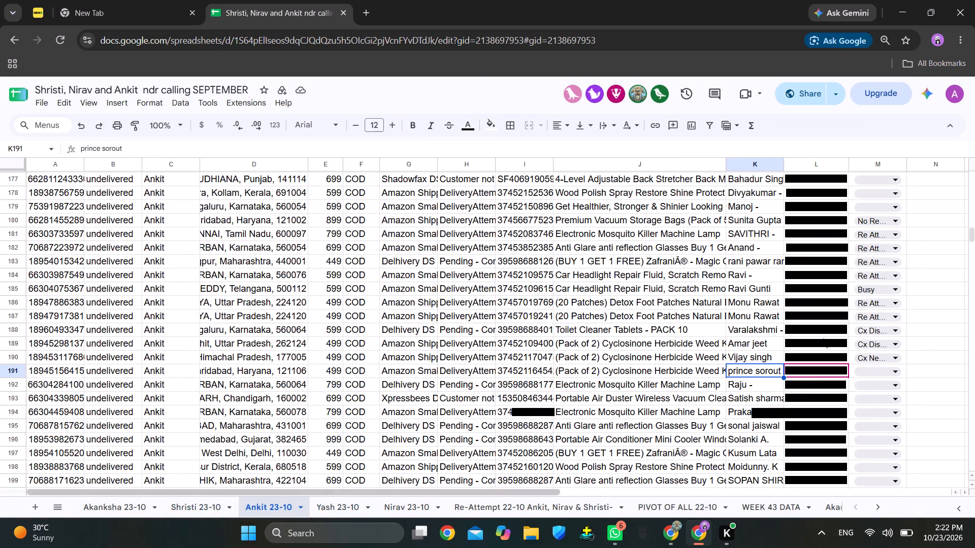
click(672, 369)
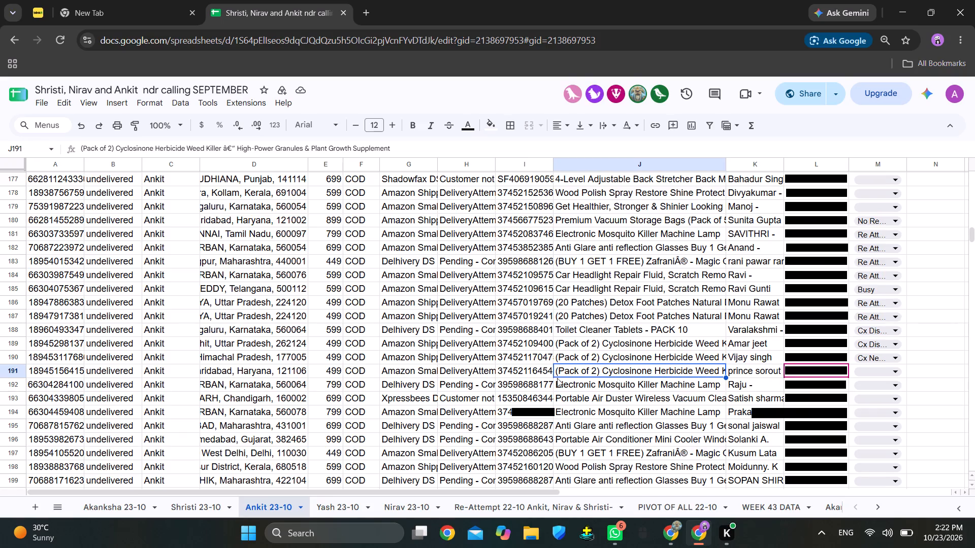
click(404, 510)
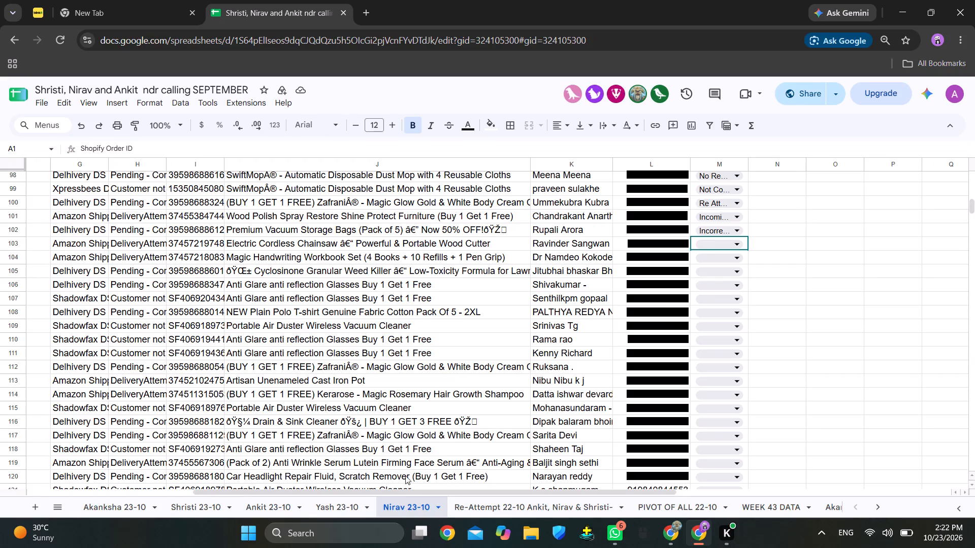
click(248, 507)
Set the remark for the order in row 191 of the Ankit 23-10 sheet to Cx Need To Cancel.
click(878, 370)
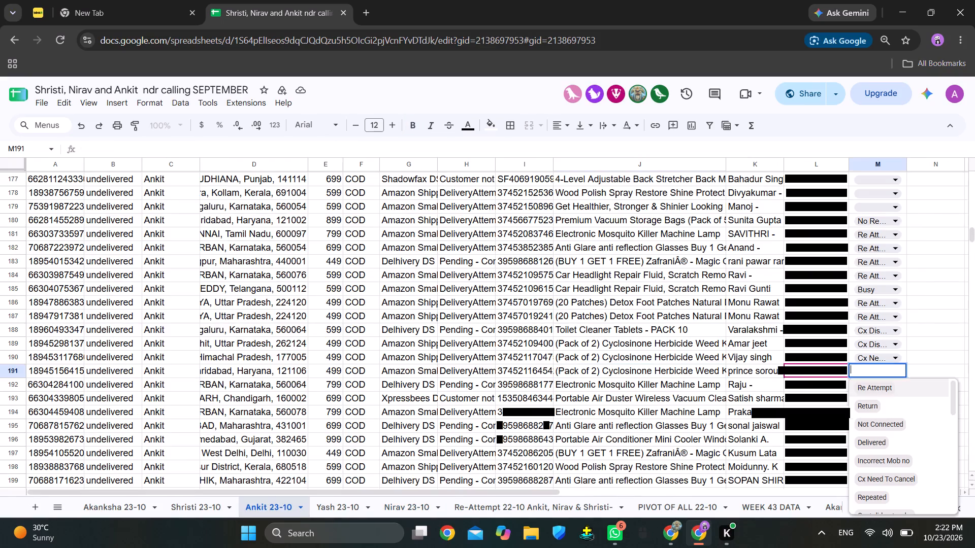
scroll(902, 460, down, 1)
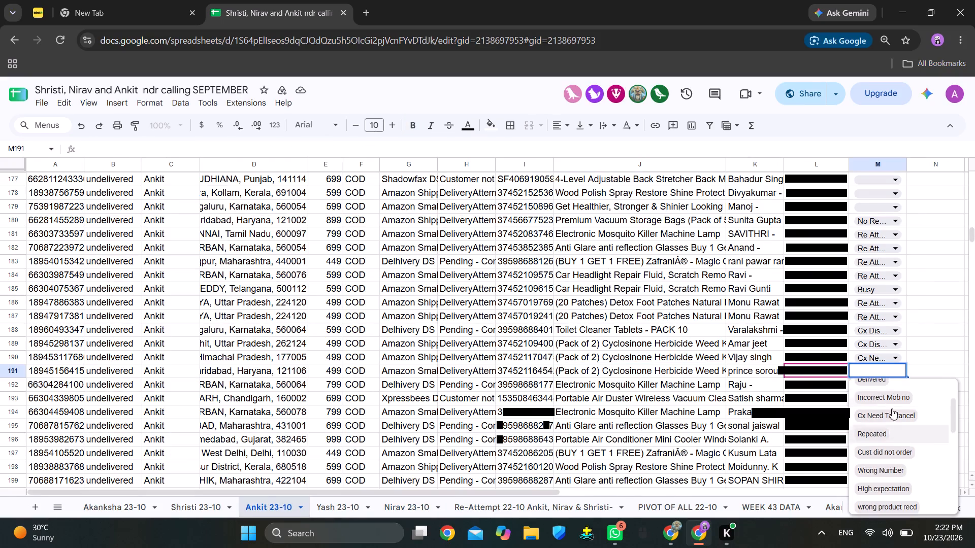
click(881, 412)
Check the phone number in row 192 and change the remark for the order in row 191 to Delivered.
click(809, 381)
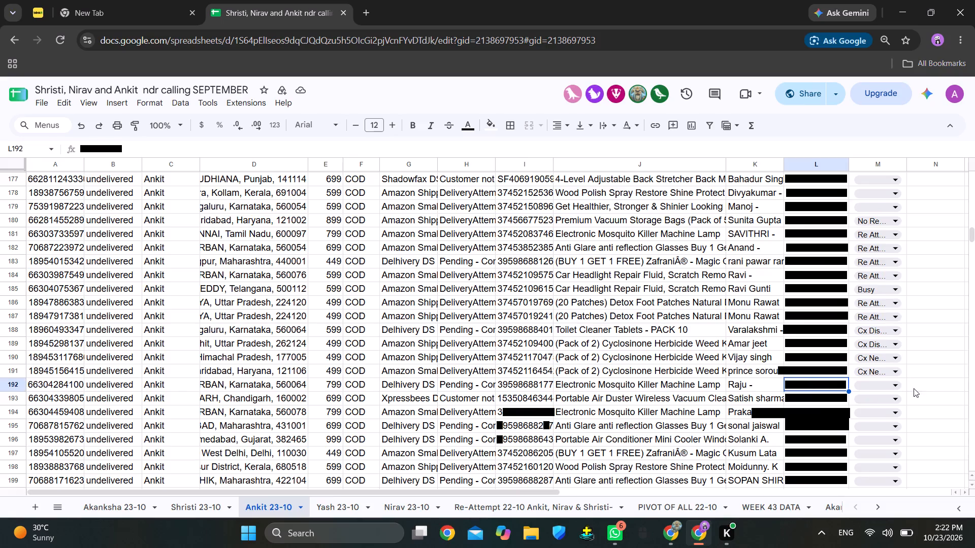
click(893, 374)
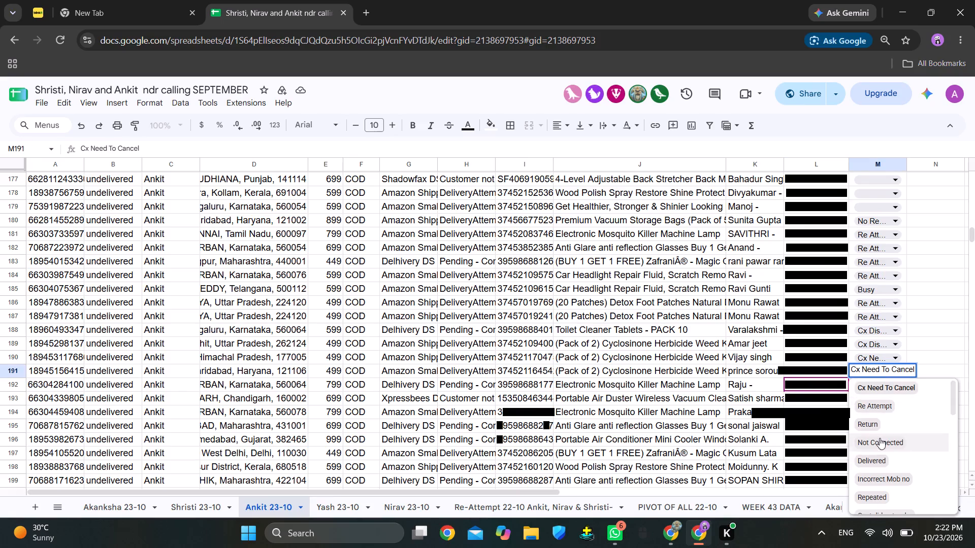
click(873, 461)
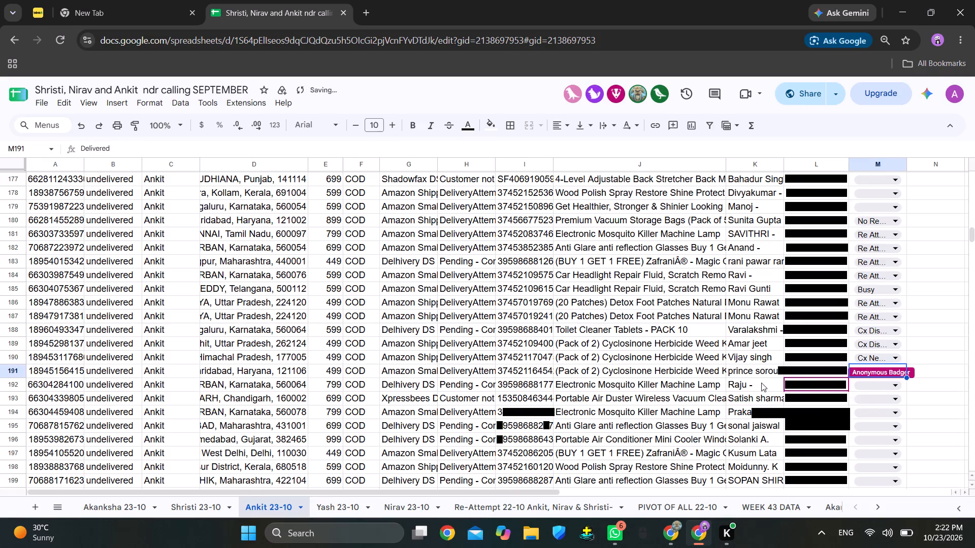
Set the remark for the order in row 192 to Cx Disconnected.
click(872, 388)
scroll(901, 454, down, 1)
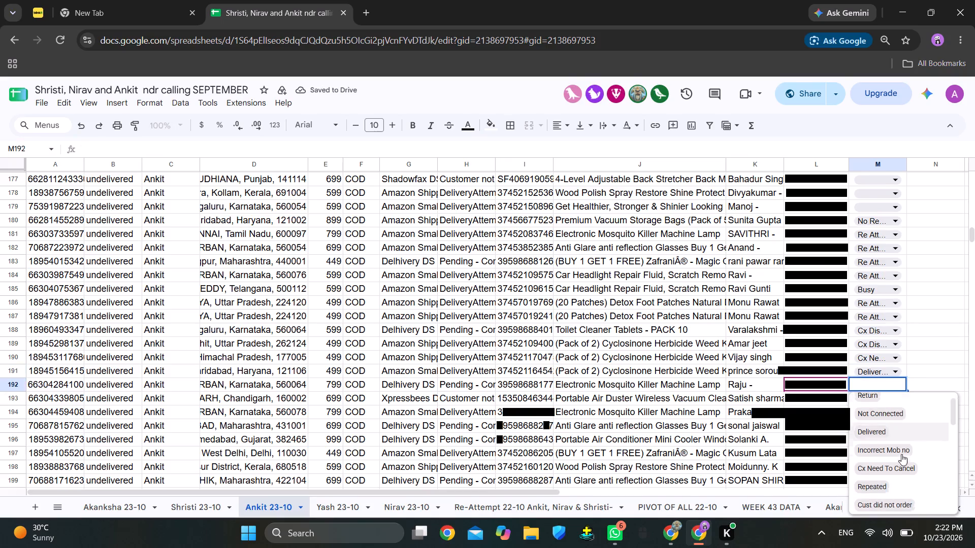
scroll(901, 454, down, 1)
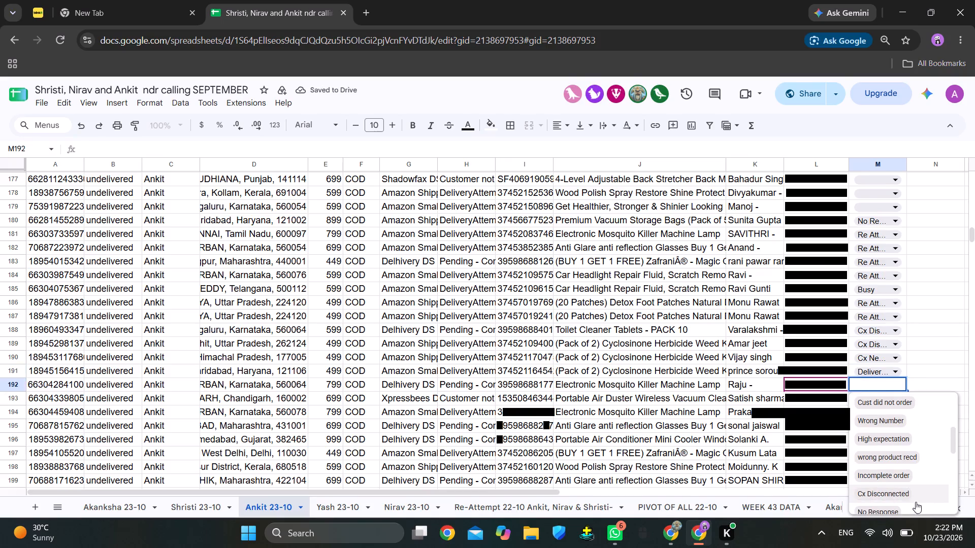
click(899, 489)
Read the phone and customer details in row 193 and set that order's remark to Not Connected.
click(821, 399)
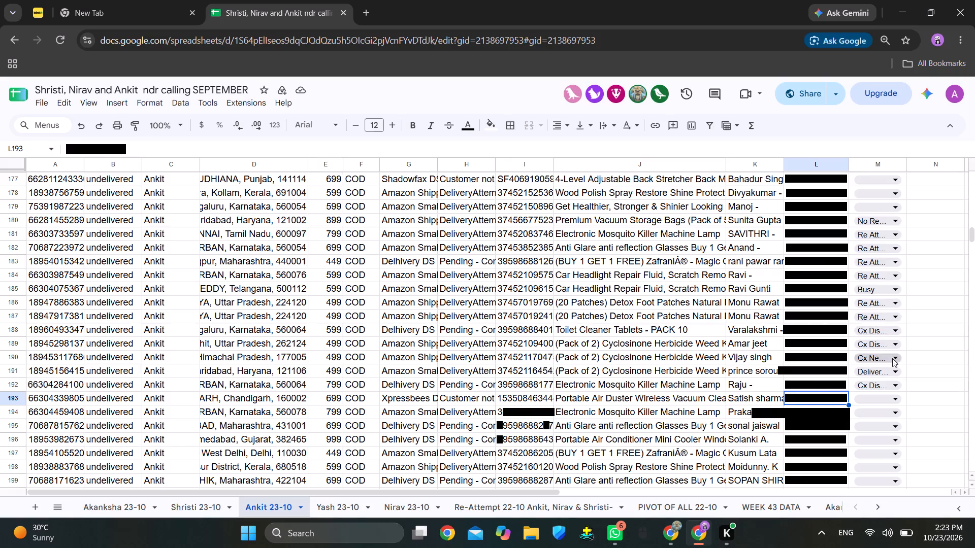
click(752, 397)
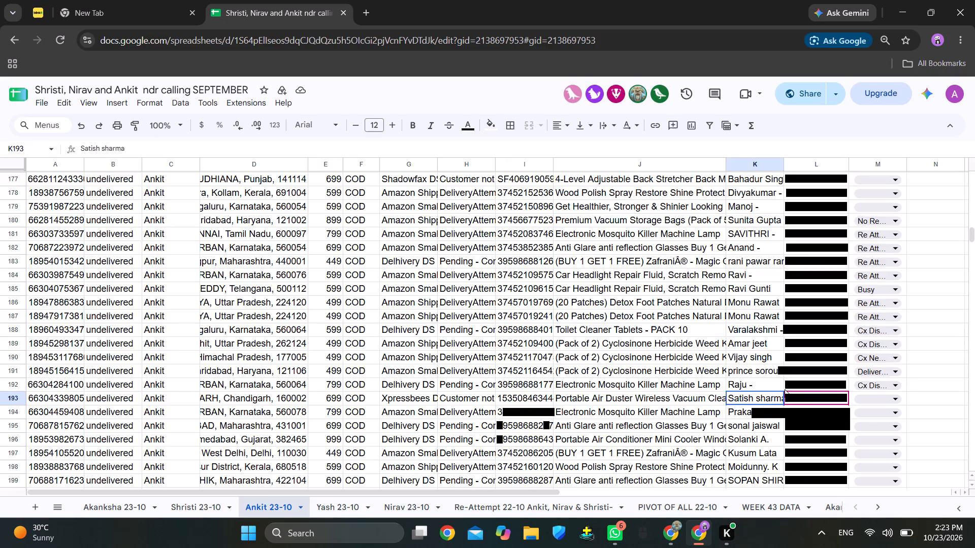
click(880, 401)
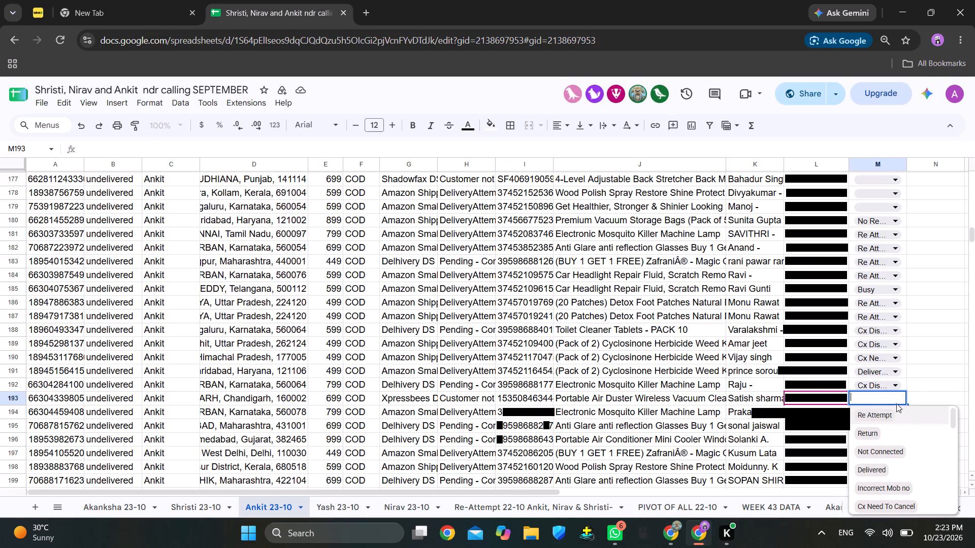
click(877, 452)
Review the phone, customer, product and tracking details in row 194 and set that order's remark to Re Attempt.
click(831, 408)
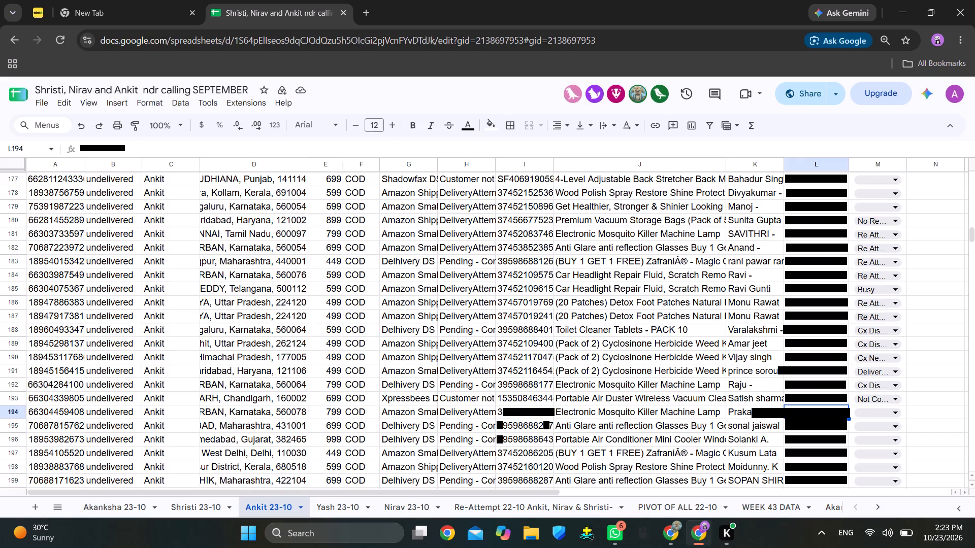
click(768, 412)
scroll(773, 399, down, 3)
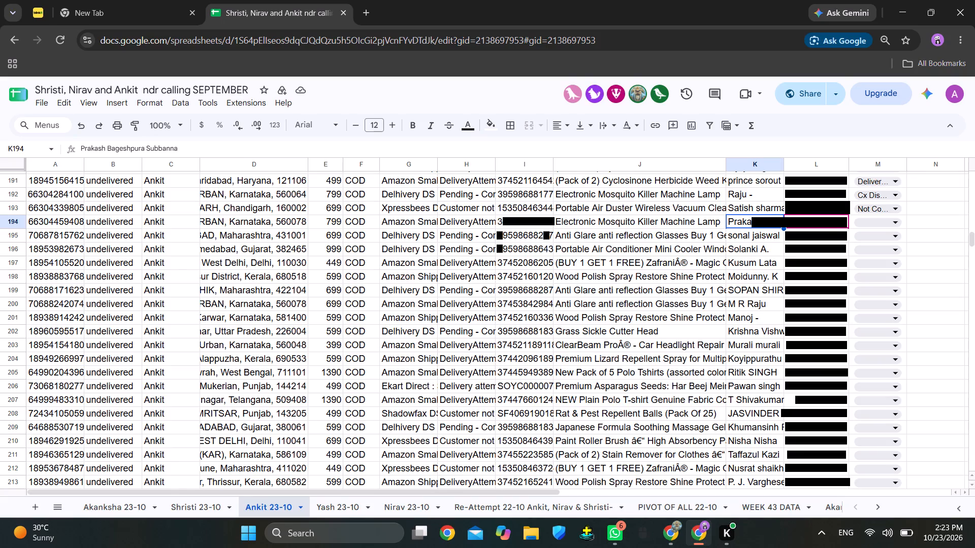
double_click(703, 221)
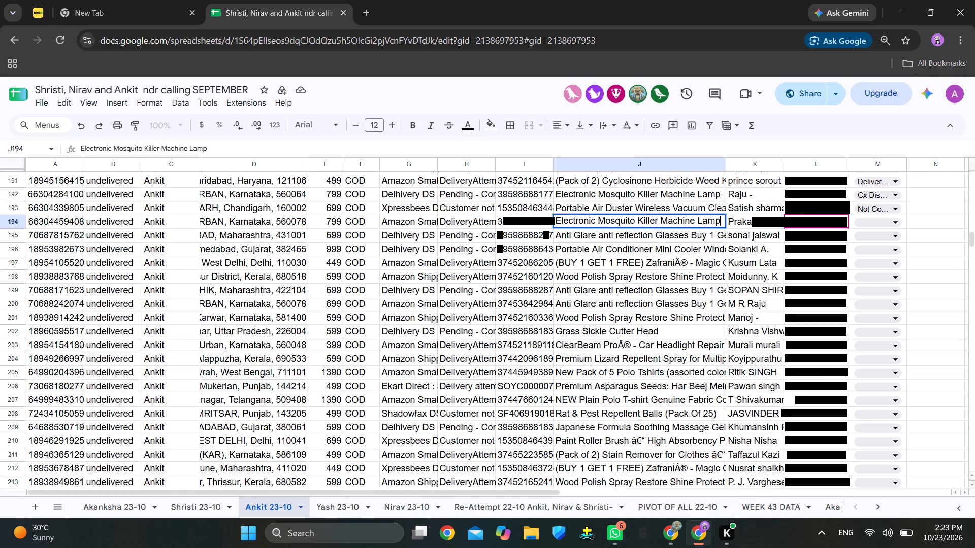
drag(720, 221, 632, 225)
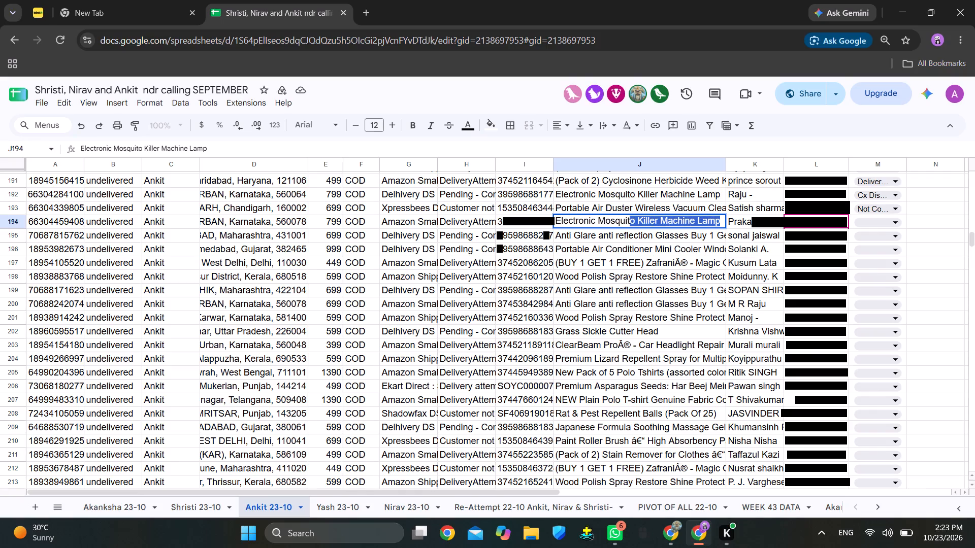
drag(632, 225, 596, 225)
drag(596, 225, 630, 237)
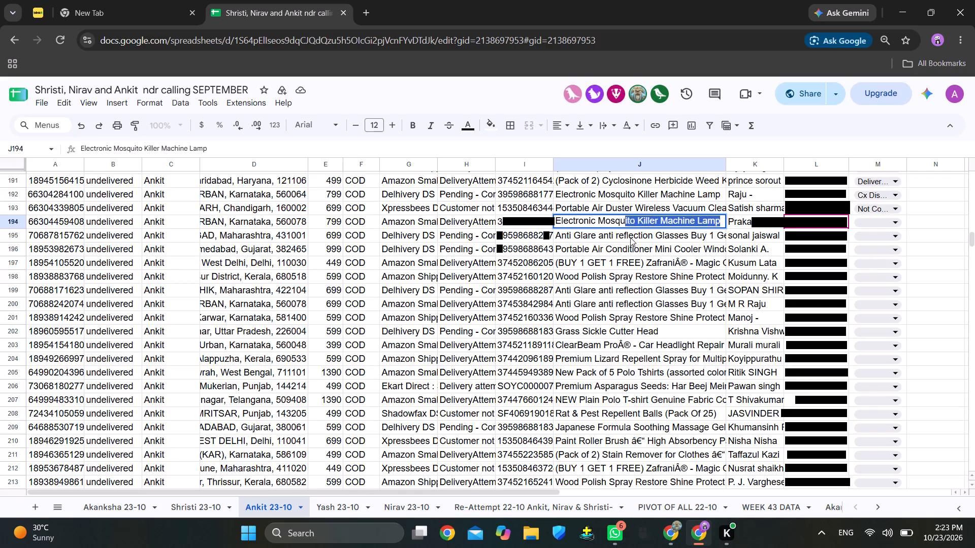
drag(630, 237, 598, 230)
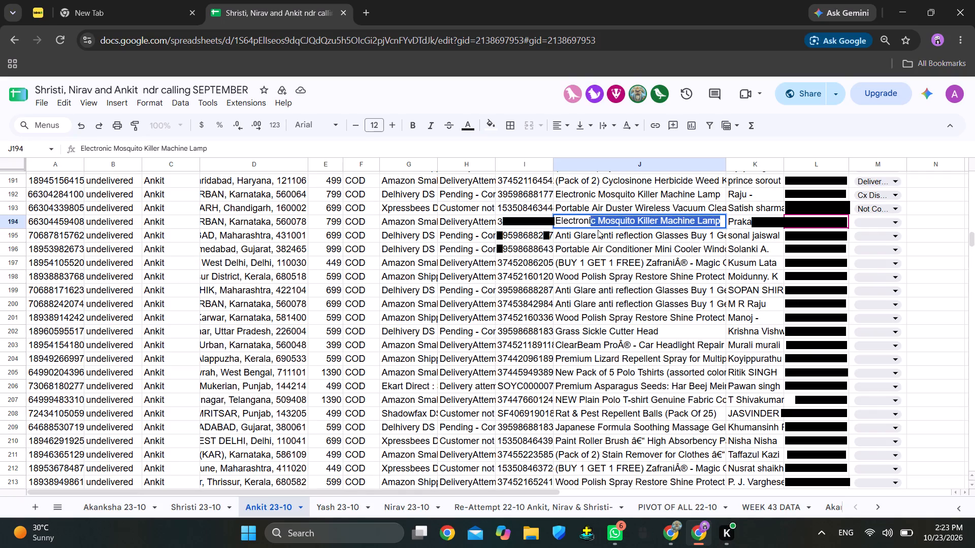
drag(598, 230, 618, 229)
click(533, 224)
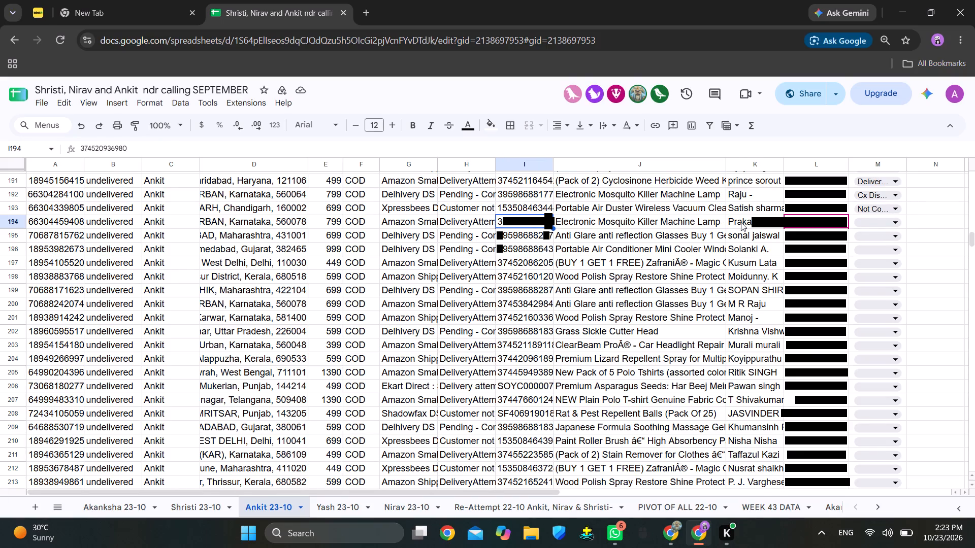
click(689, 221)
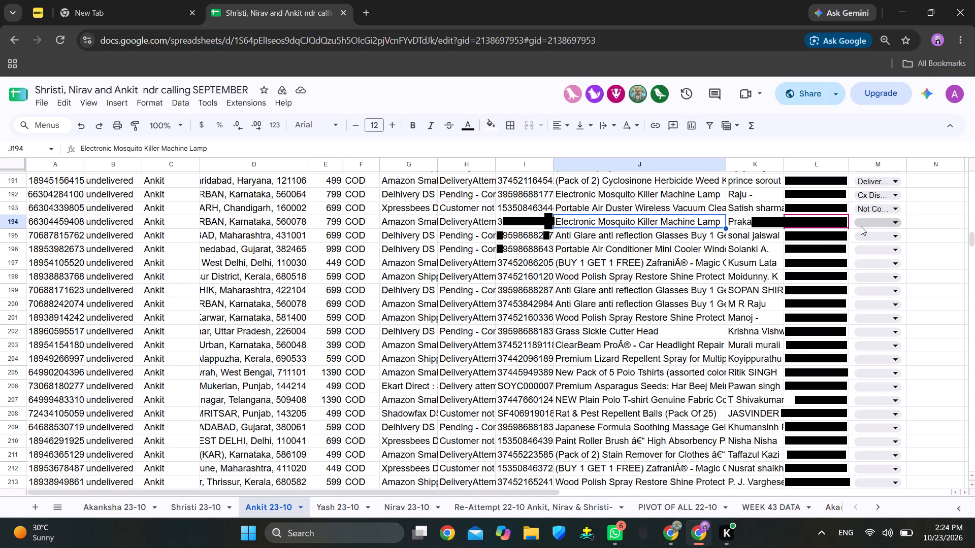
click(874, 223)
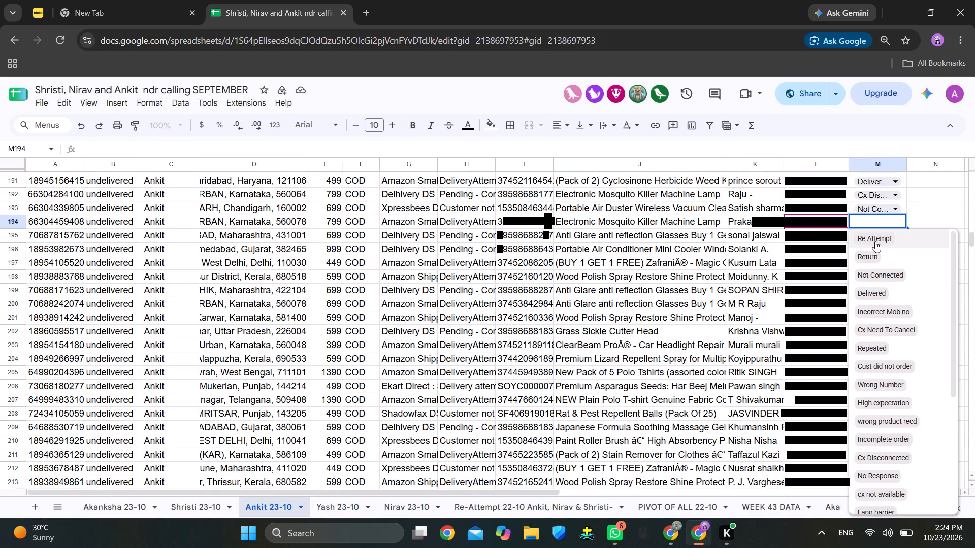
click(876, 241)
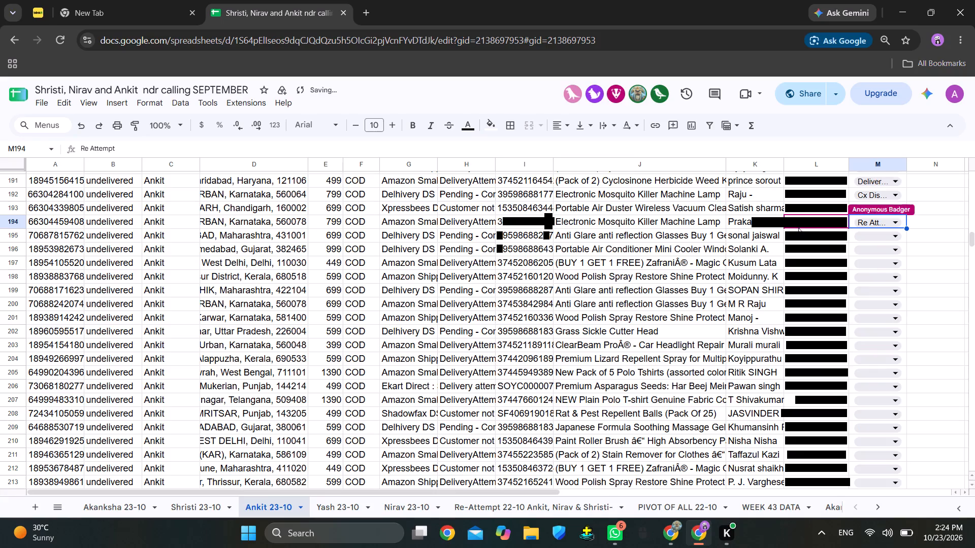
Review row 195's phone, customer, product and tracking details, glance at the Nirav 23-10 sheet, and set row 195's remark to Re Attempt.
click(824, 235)
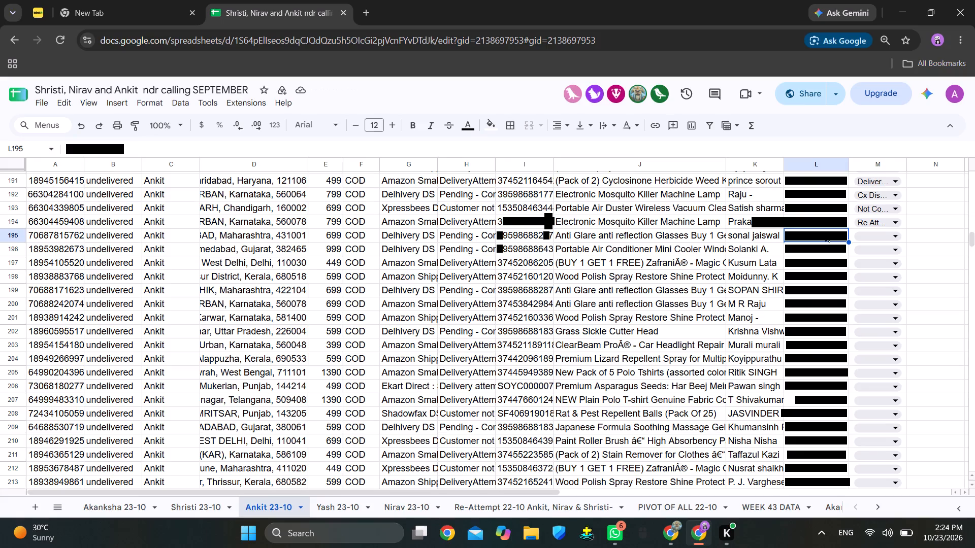
click(769, 236)
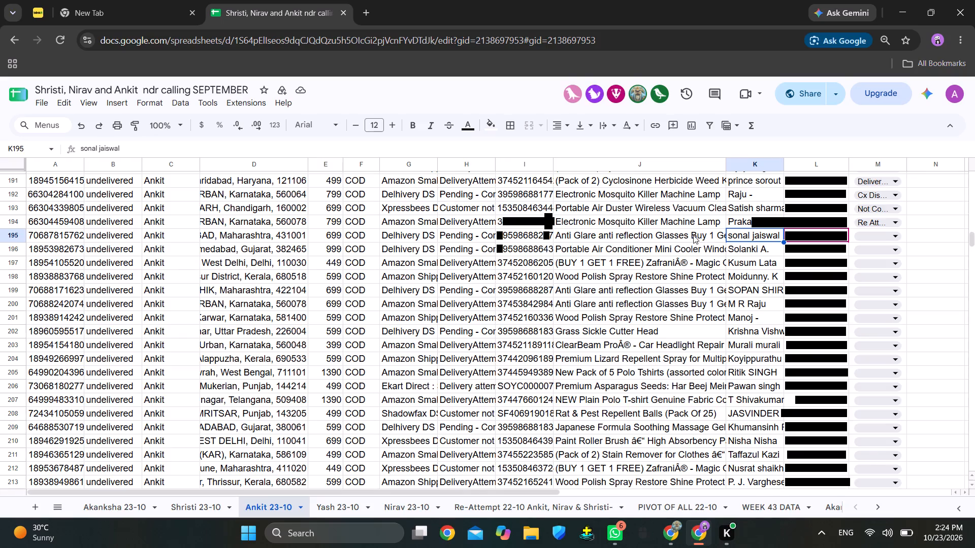
double_click(693, 234)
drag(765, 236, 743, 242)
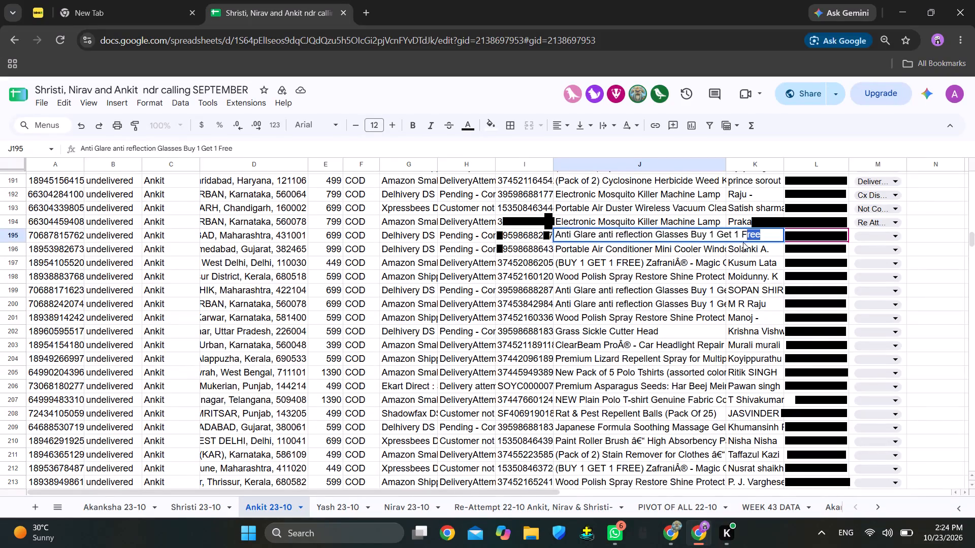
drag(743, 242, 625, 243)
click(543, 235)
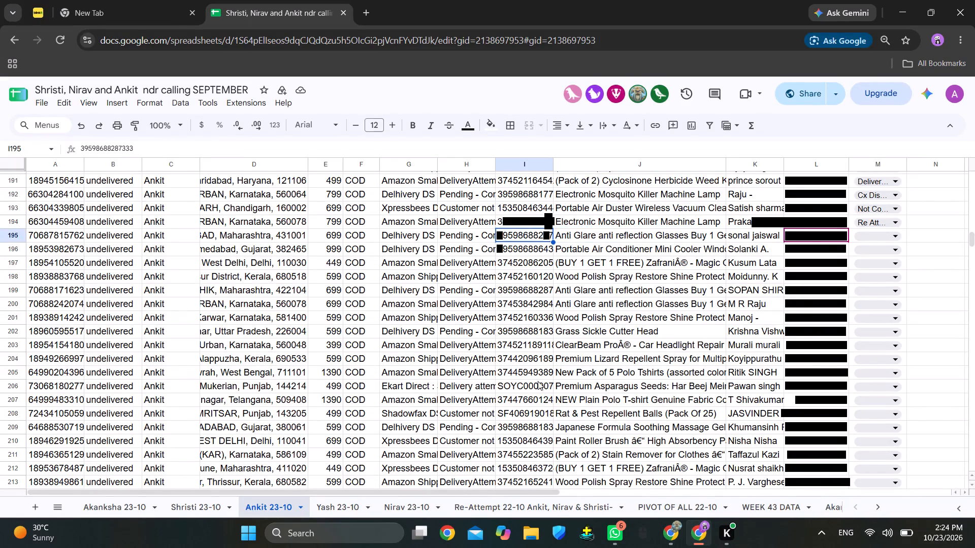
click(411, 509)
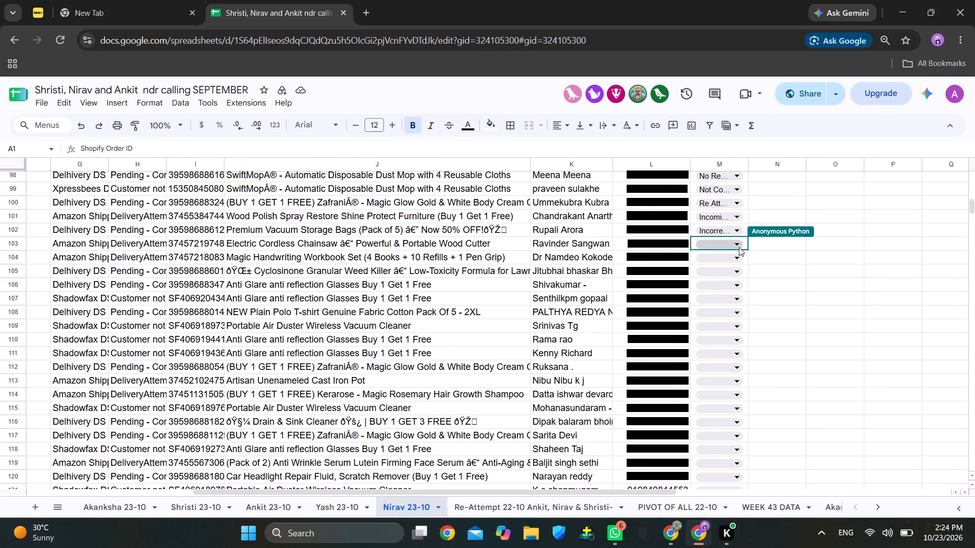
click(273, 507)
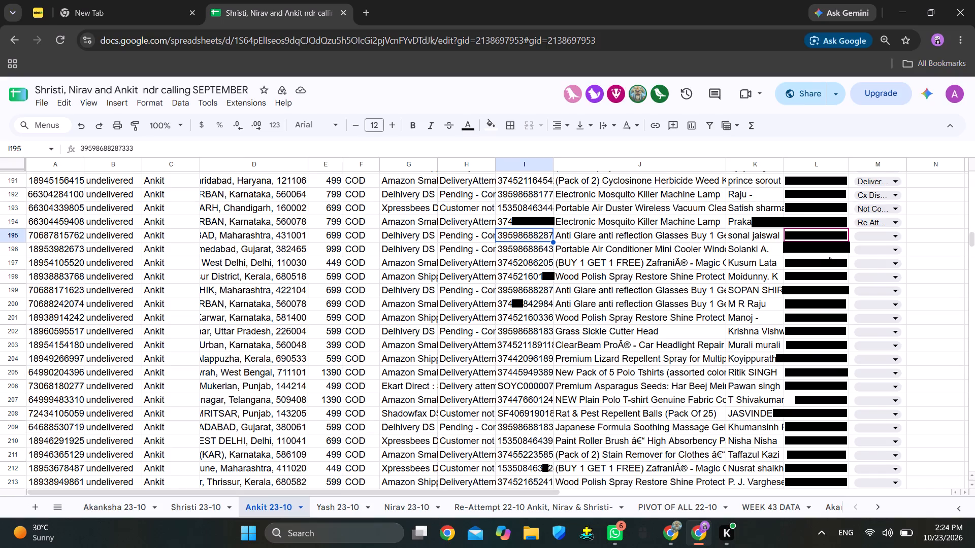
click(871, 236)
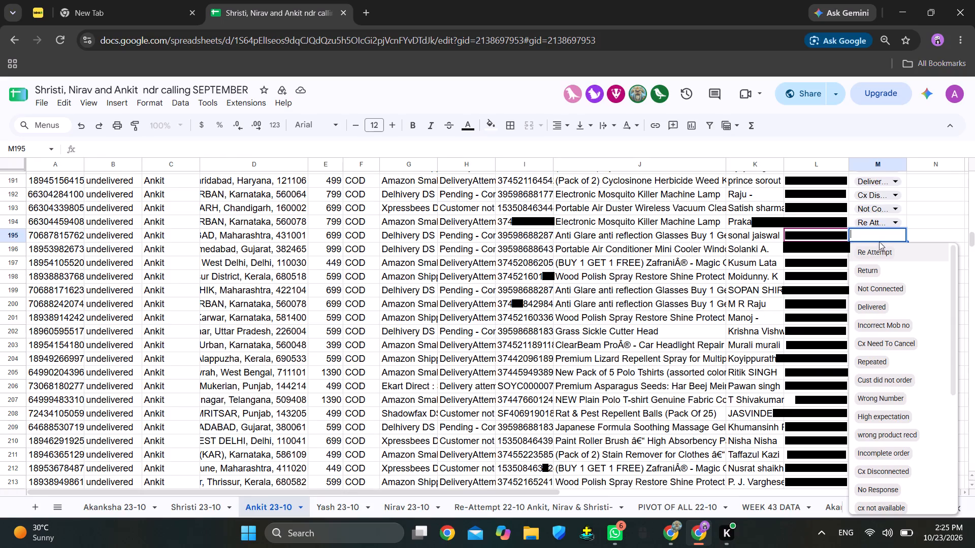
click(878, 254)
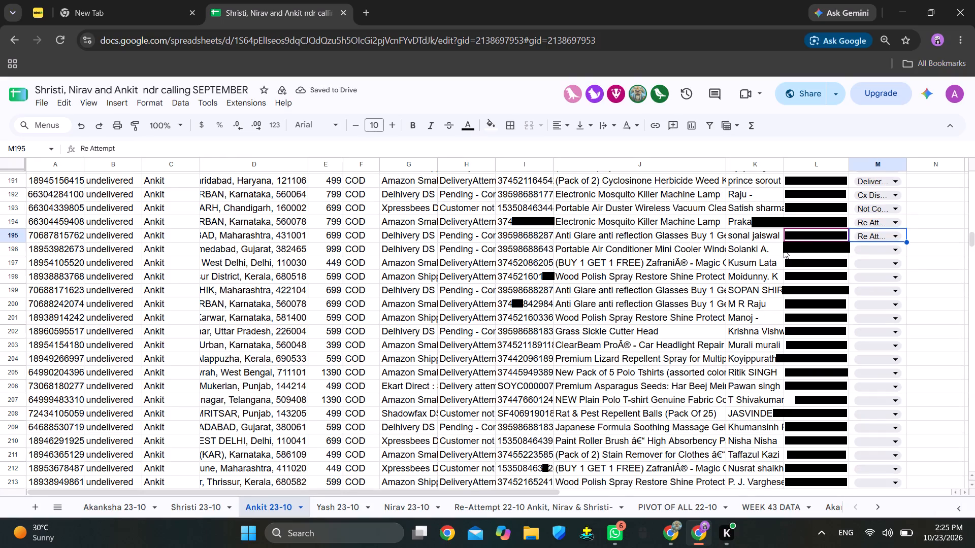
Check the phone number for the order in row 196.
click(829, 251)
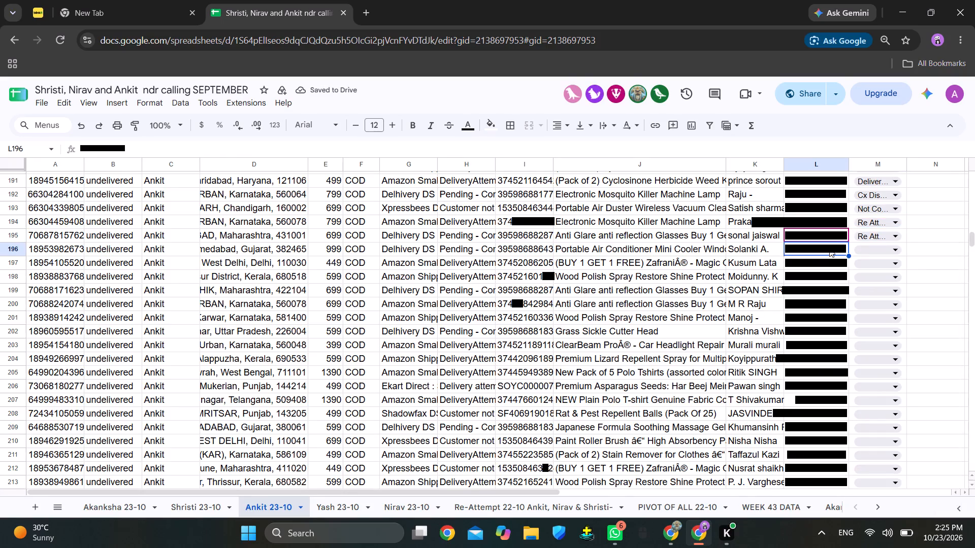
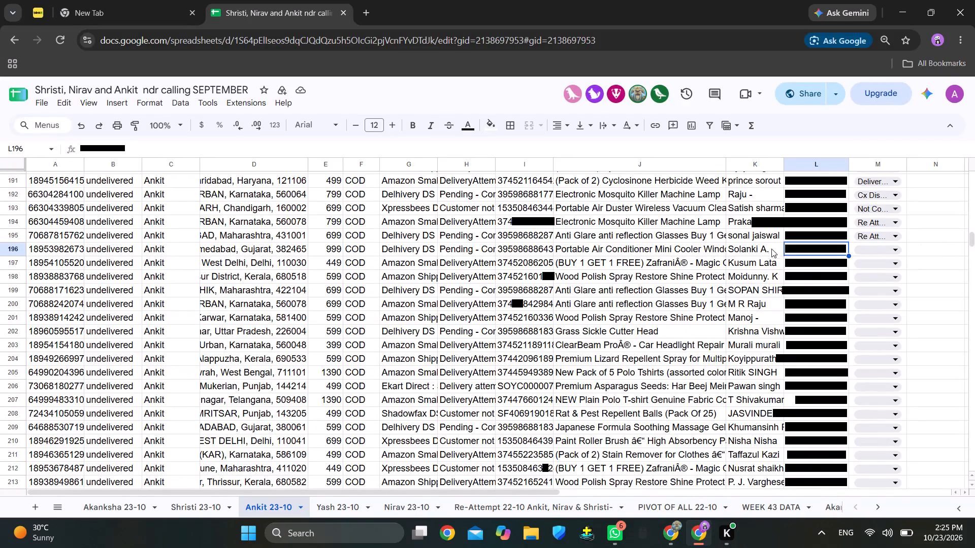
Review the customer, product and tracking details in row 196 and set that order's remark to Re Attempt.
click(774, 246)
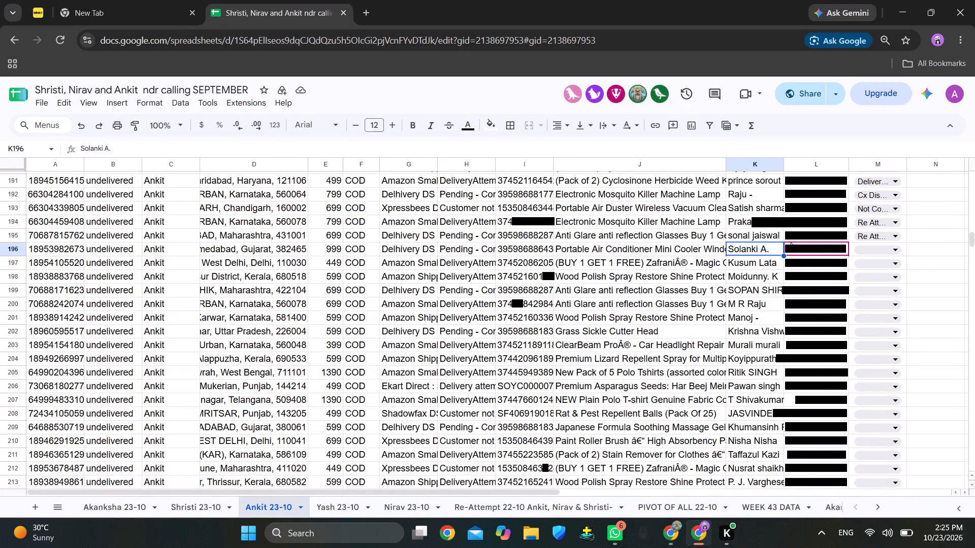
double_click(691, 248)
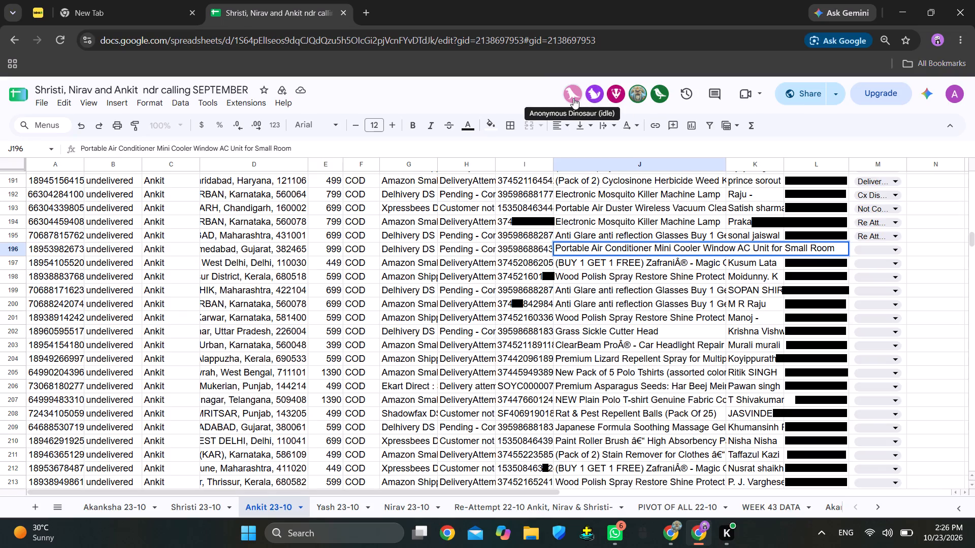
click(537, 247)
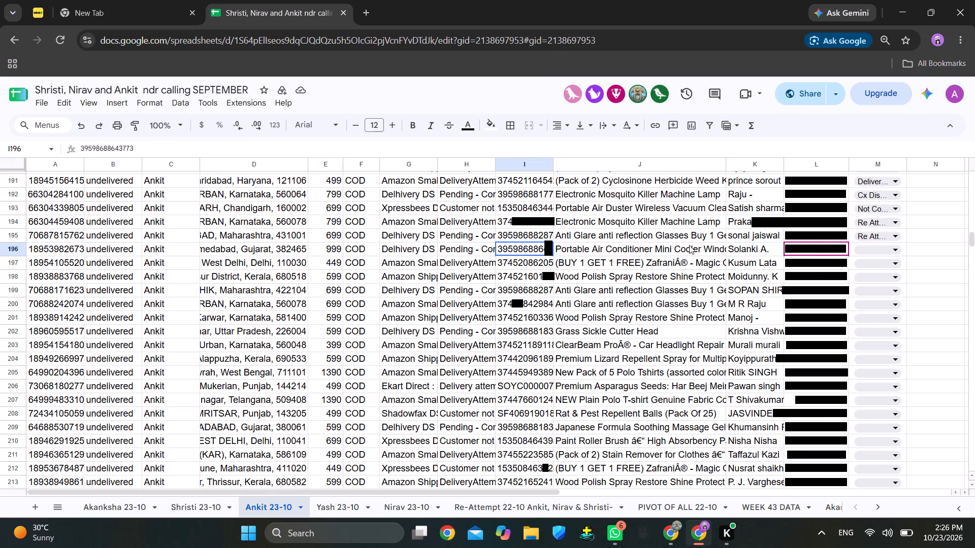
double_click(647, 251)
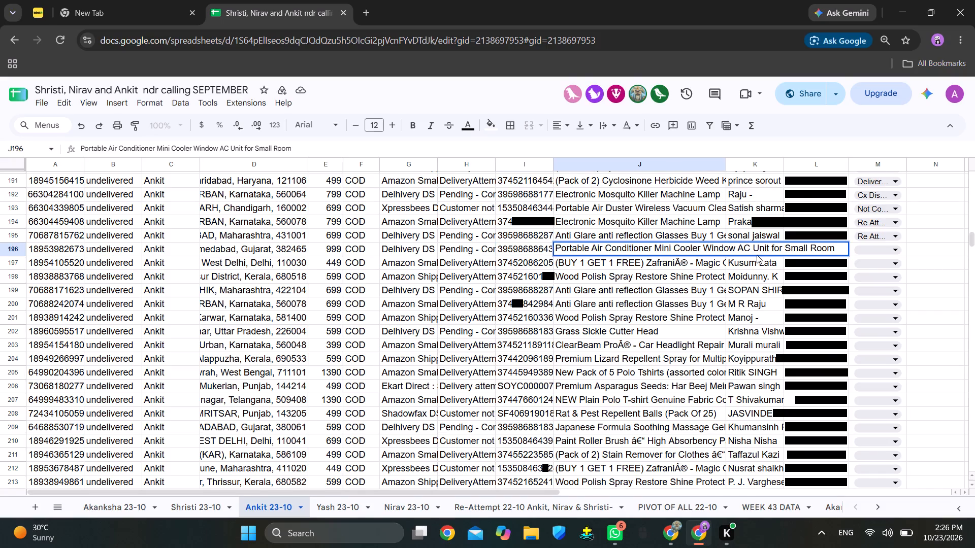
click(530, 251)
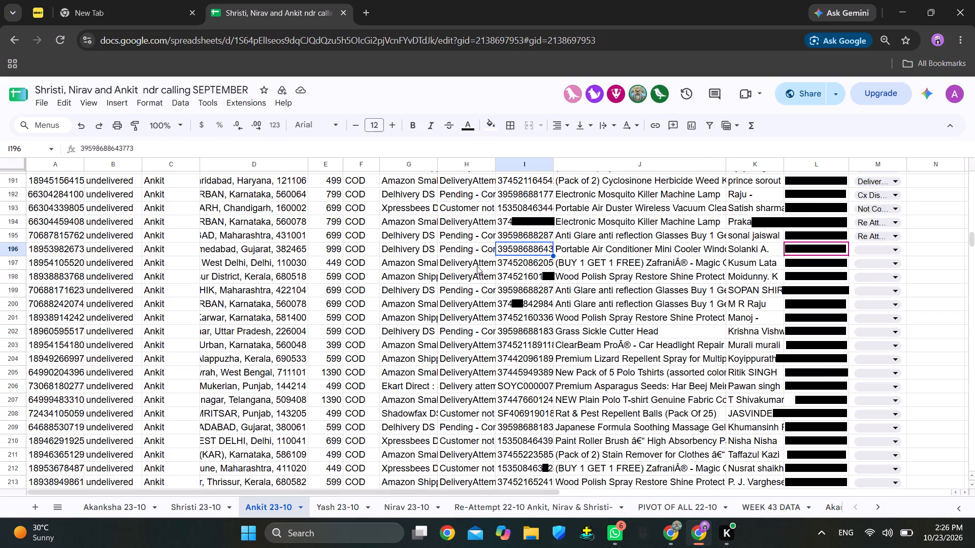
click(665, 250)
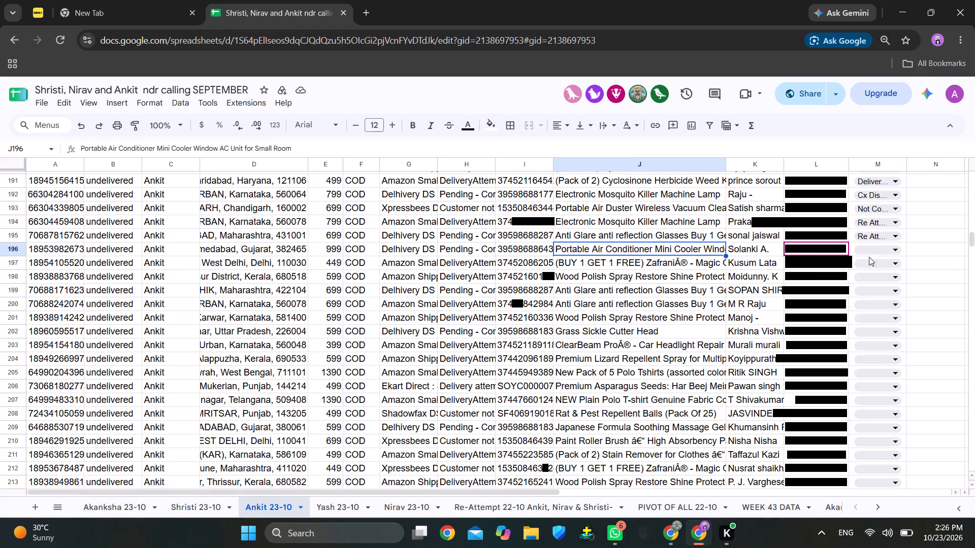
click(884, 250)
click(882, 268)
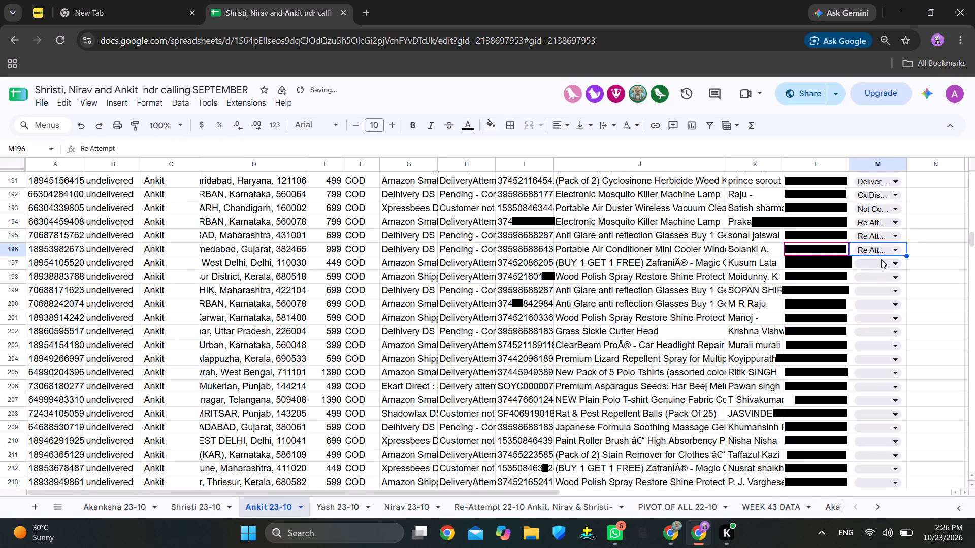
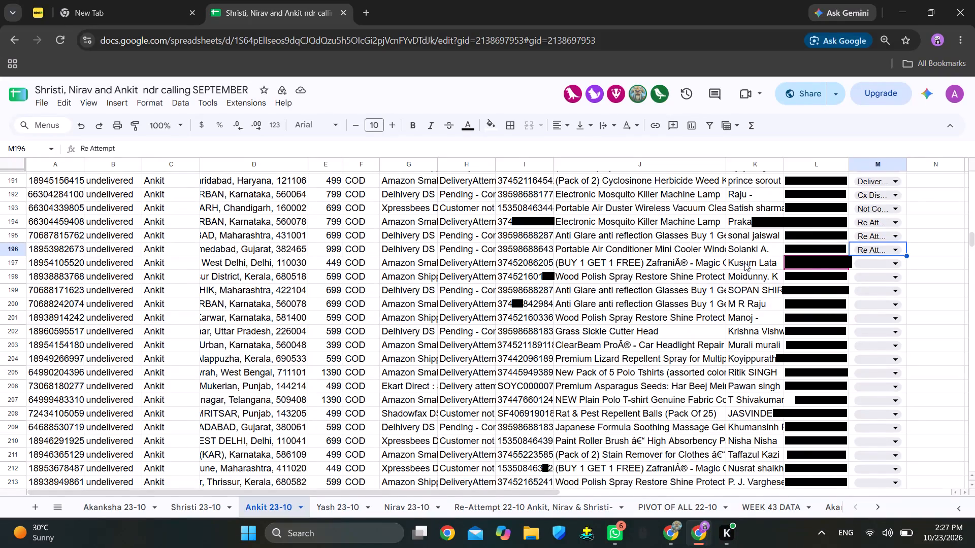
Review the customer, product and tracking details in row 197 and set that order's remark to No Response.
click(746, 263)
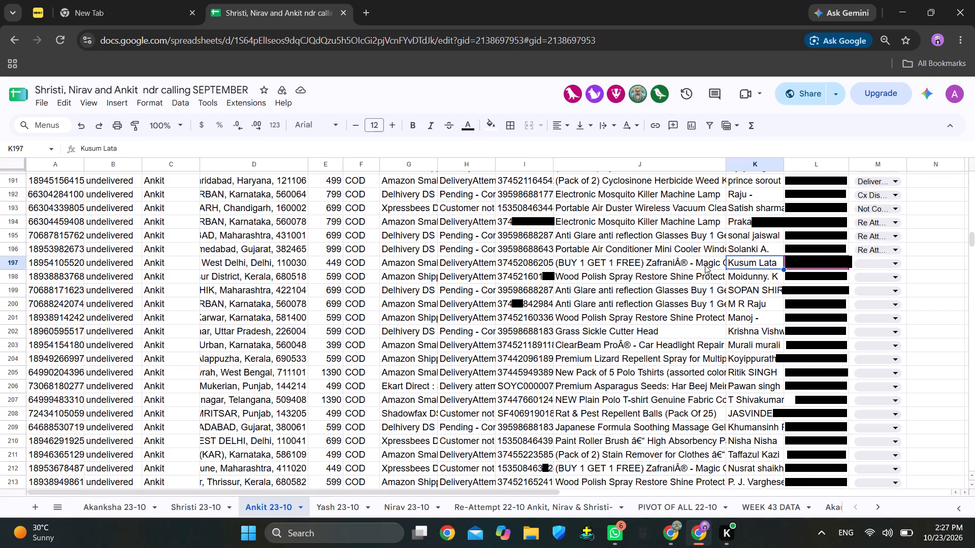
double_click(649, 265)
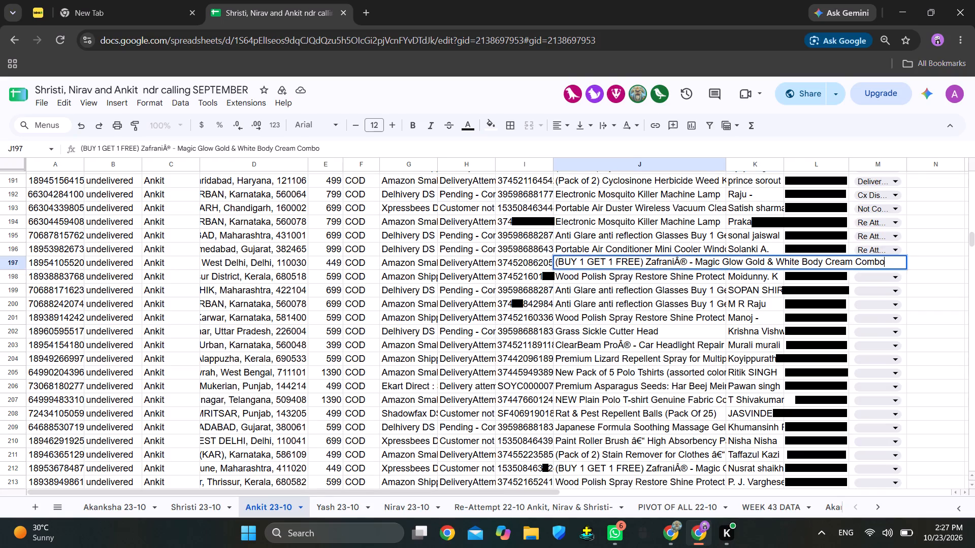
drag(646, 263, 669, 265)
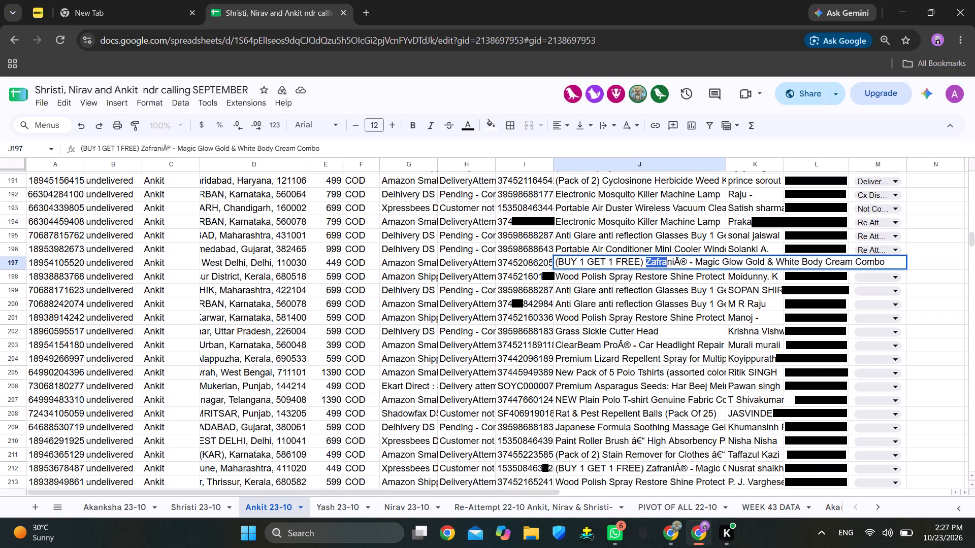
drag(669, 265, 741, 270)
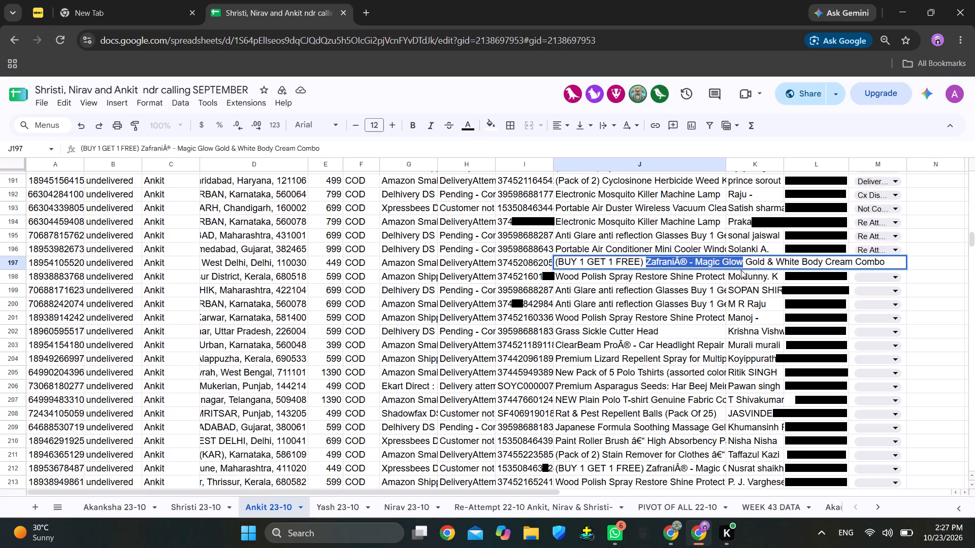
drag(741, 270, 889, 269)
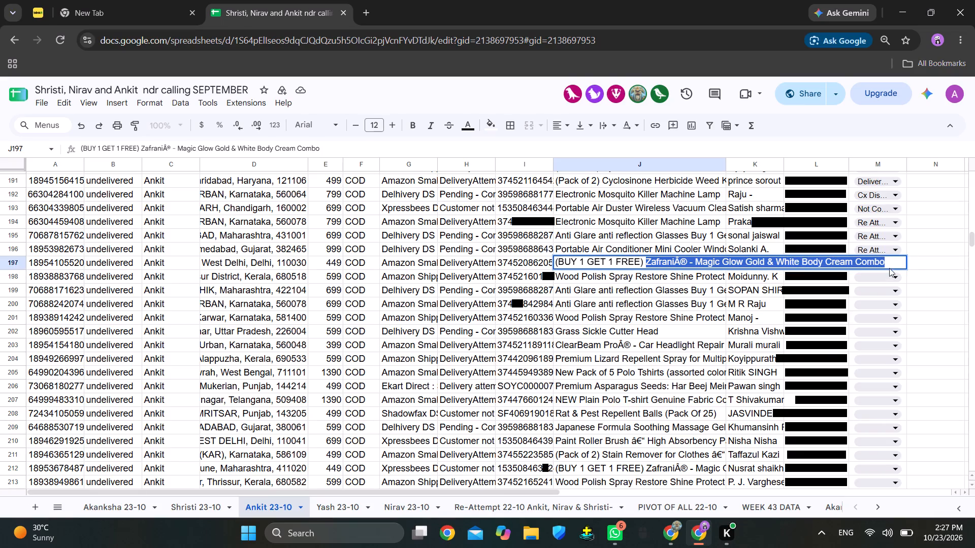
click(521, 258)
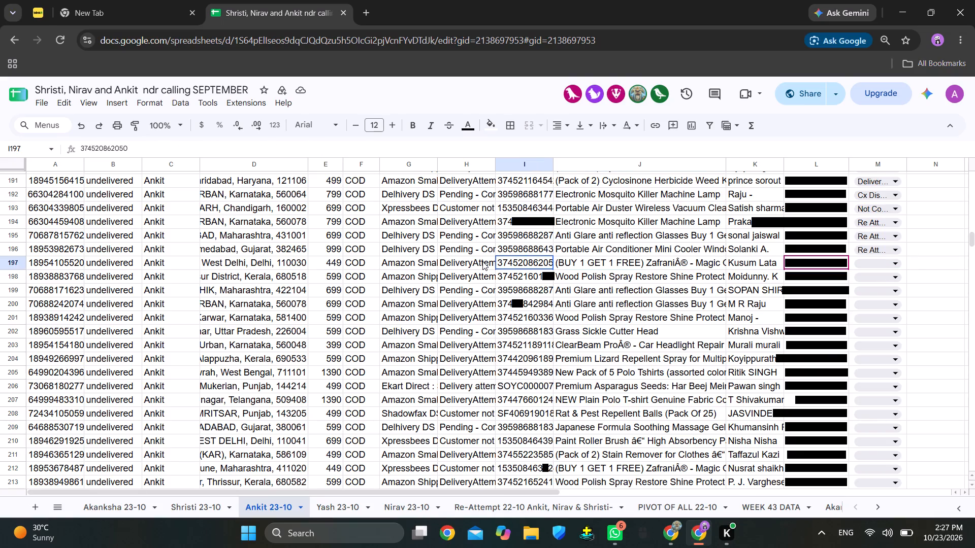
click(881, 263)
scroll(902, 456, down, 2)
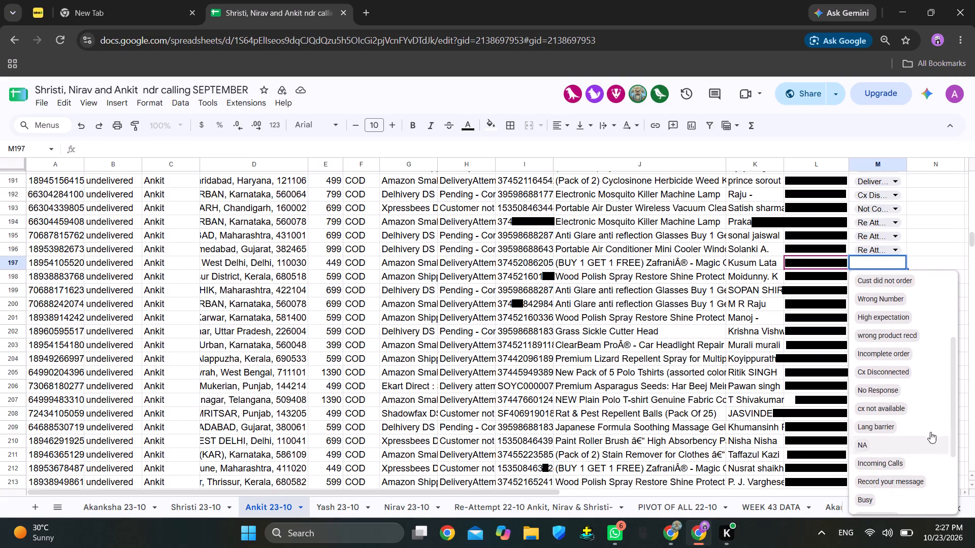
click(891, 393)
Check the contact number and full product name of the order in row 198.
click(821, 275)
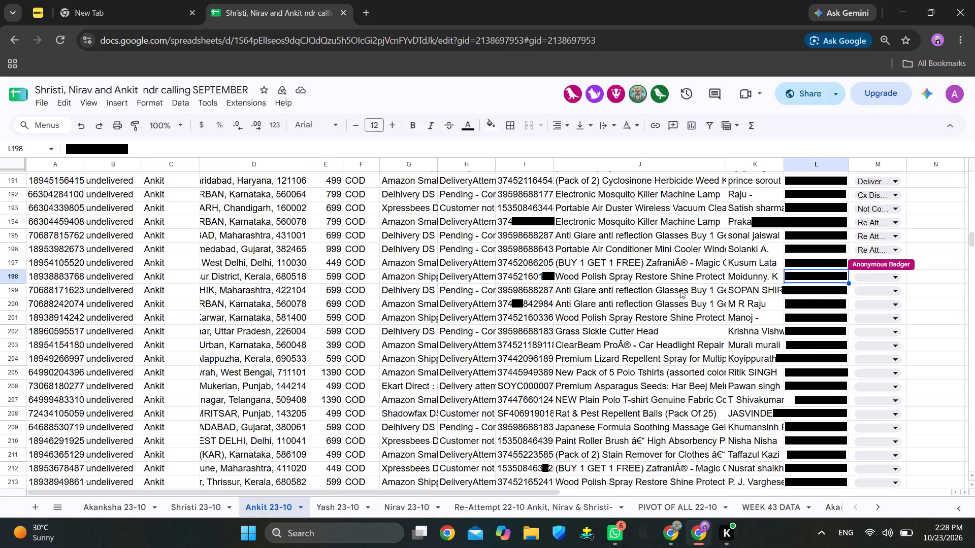
click(702, 277)
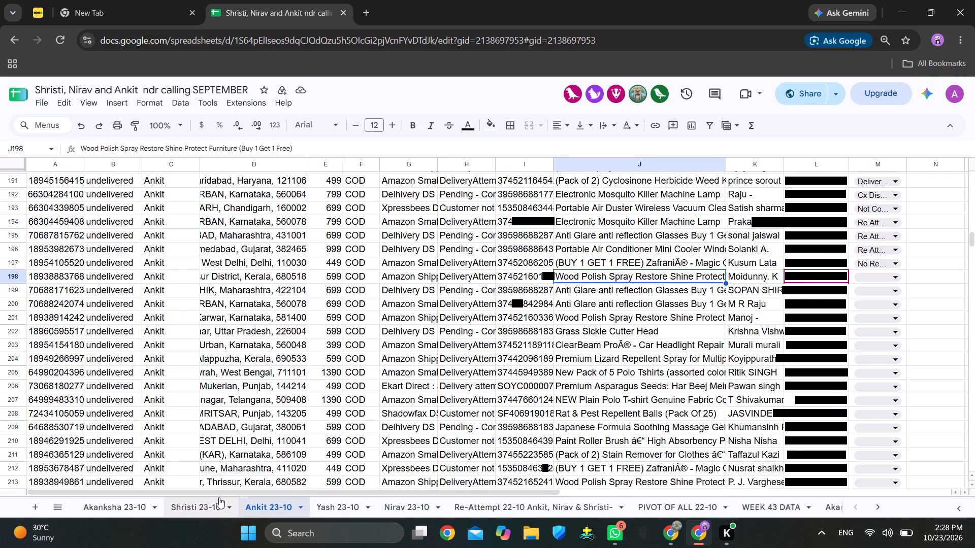
Examine the remark progress on the Akanksha 23-10 and Shristi 23-10 sheets and return to Ankit 23-10.
click(109, 510)
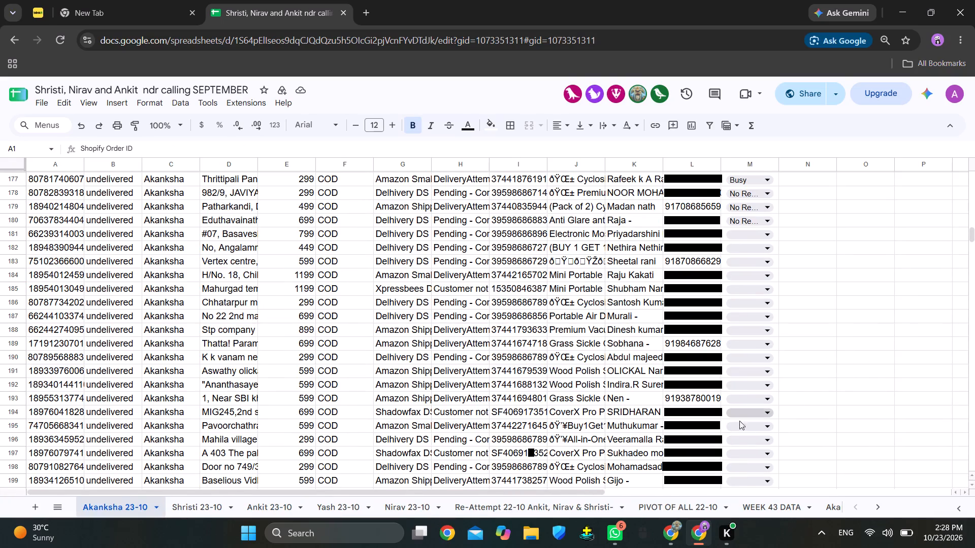
scroll(806, 397, down, 14)
scroll(821, 381, up, 9)
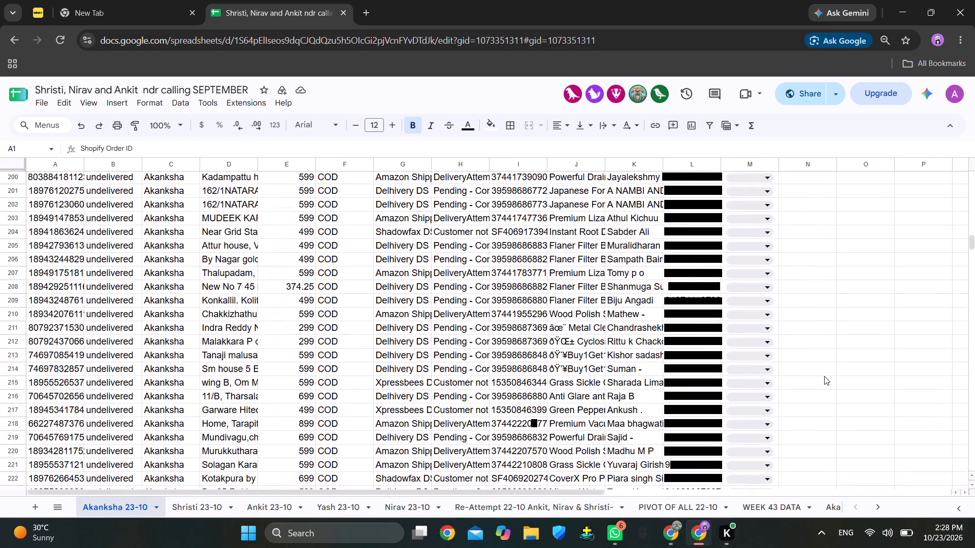
scroll(825, 375, up, 4)
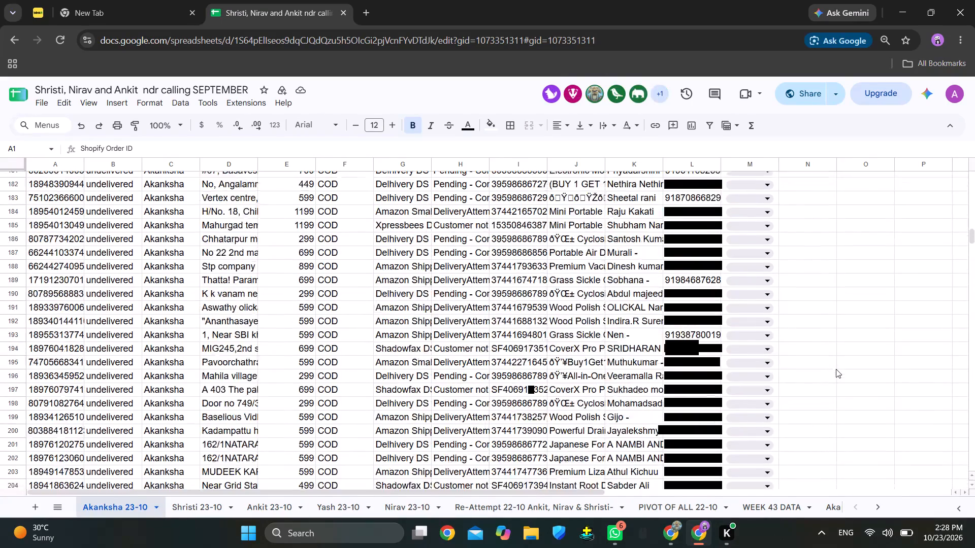
scroll(836, 369, up, 1)
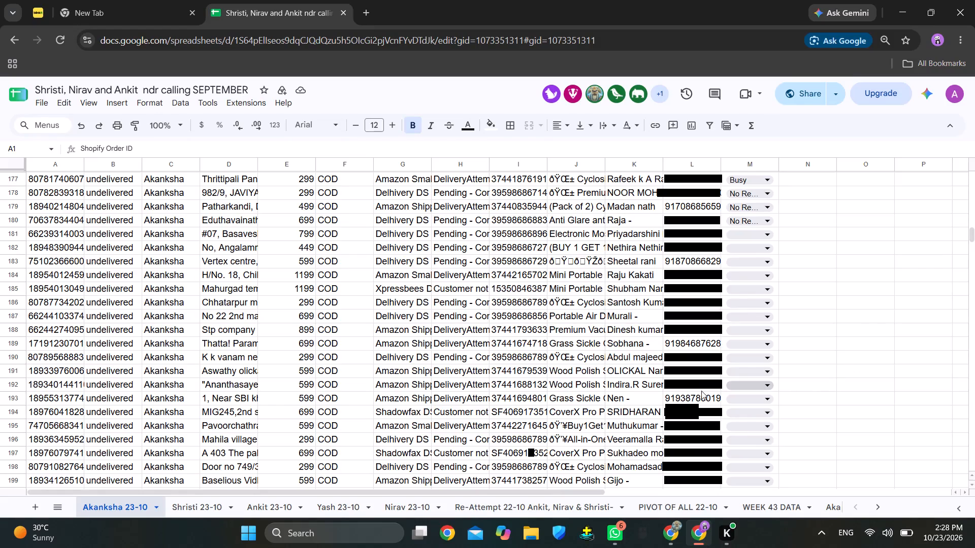
click(196, 505)
scroll(840, 322, down, 2)
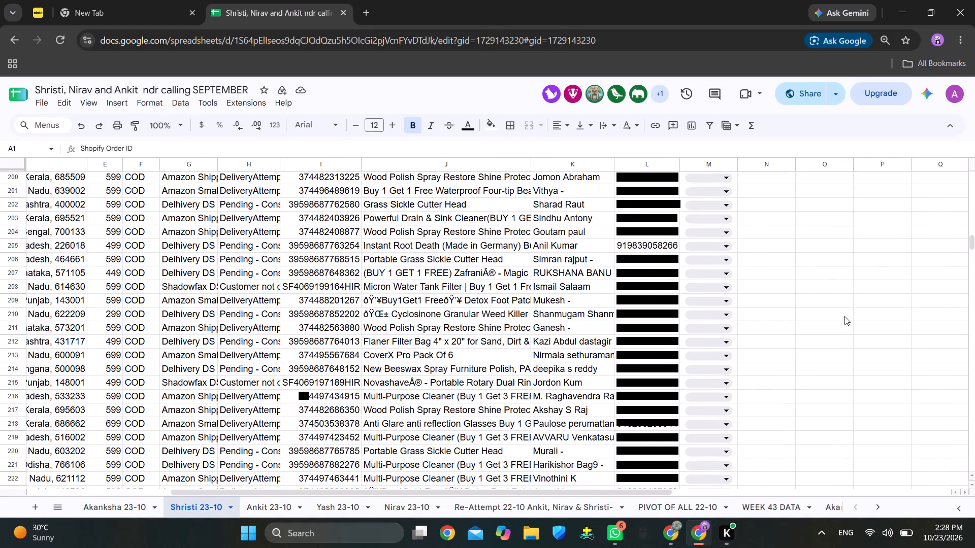
scroll(844, 316, down, 3)
scroll(844, 316, up, 17)
scroll(847, 310, down, 4)
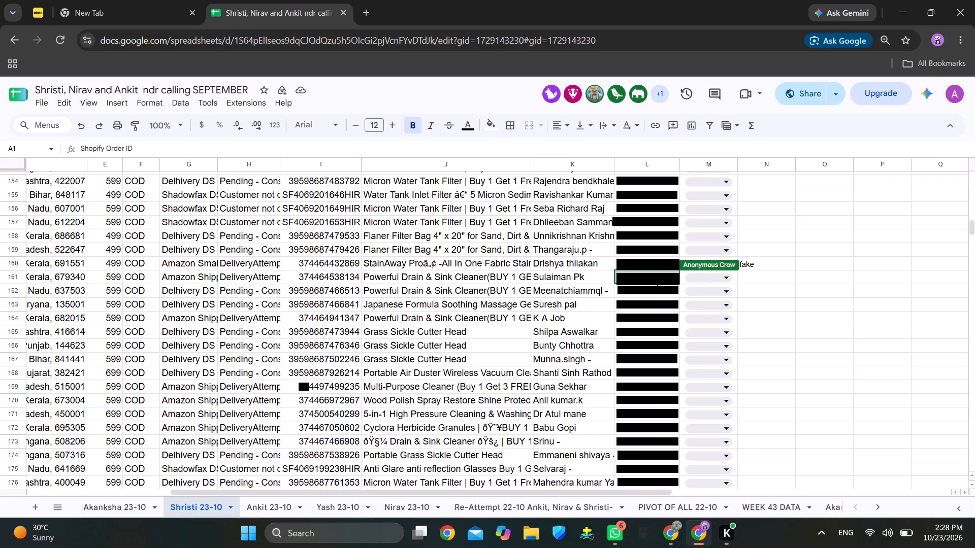
click(262, 505)
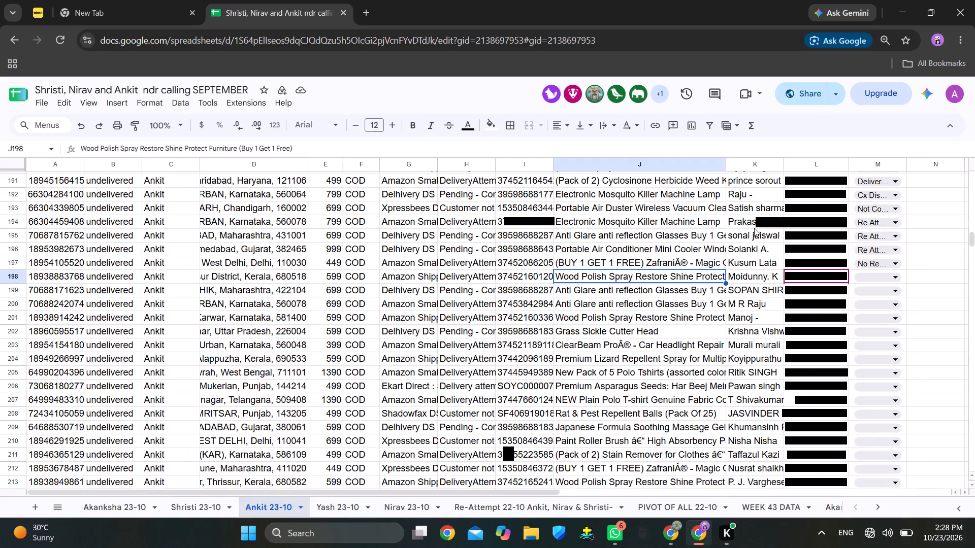
Check the list of people currently viewing the spreadsheet.
click(665, 92)
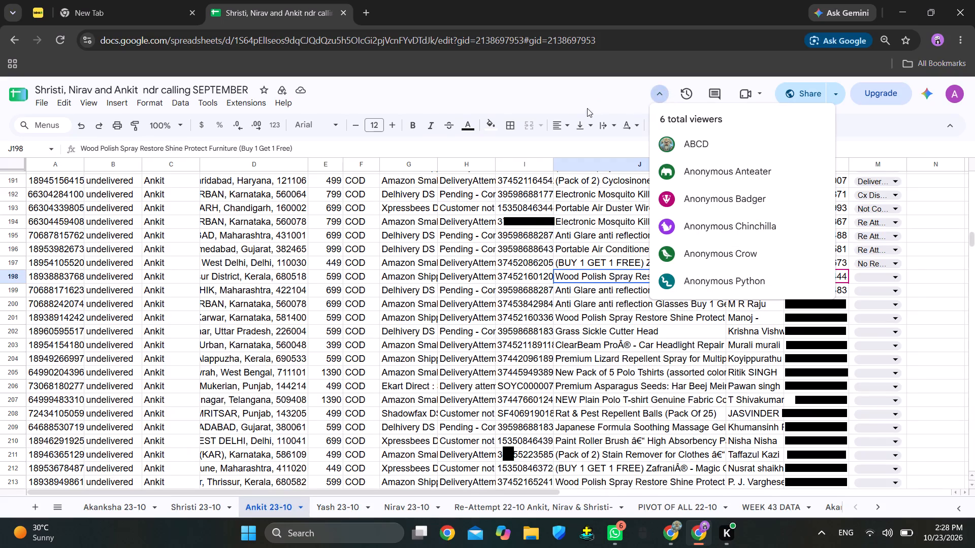
click(553, 88)
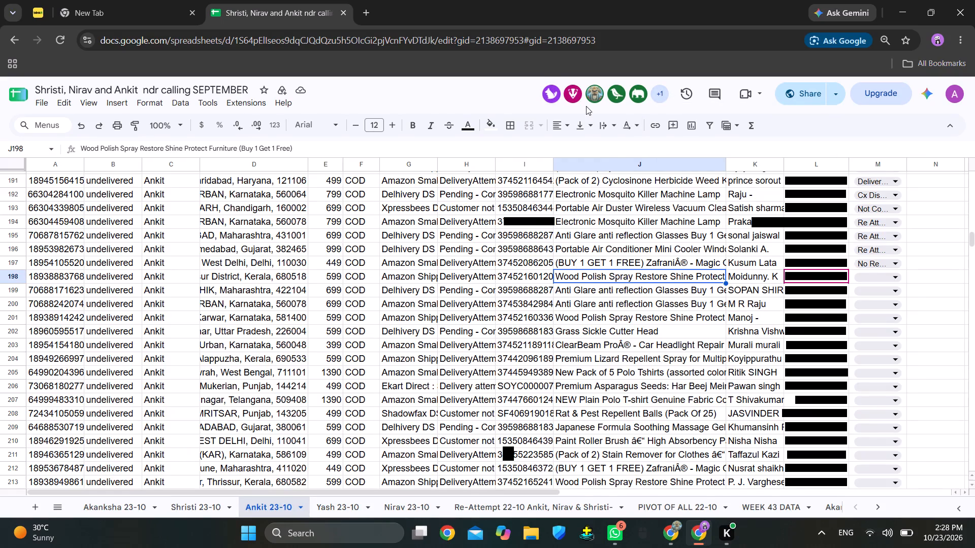
Set the remark of the order in row 198 to Lang barrier.
click(872, 277)
scroll(915, 414, down, 2)
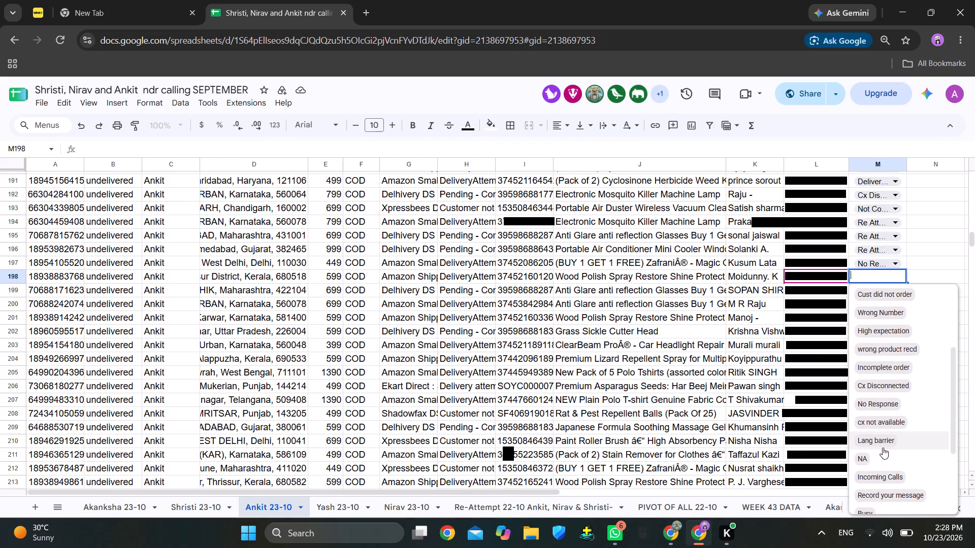
click(883, 438)
Check the contact number and customer name of the order in row 199.
click(815, 287)
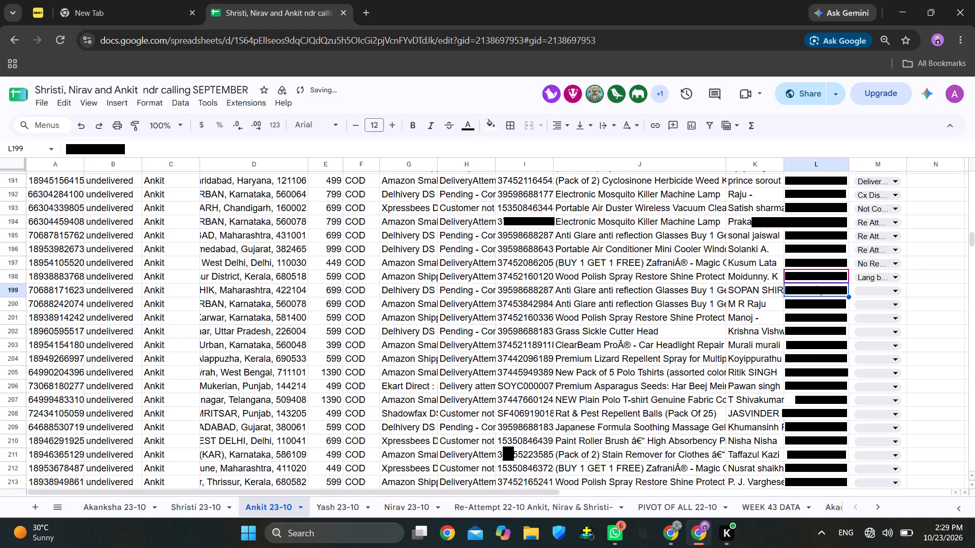
click(767, 287)
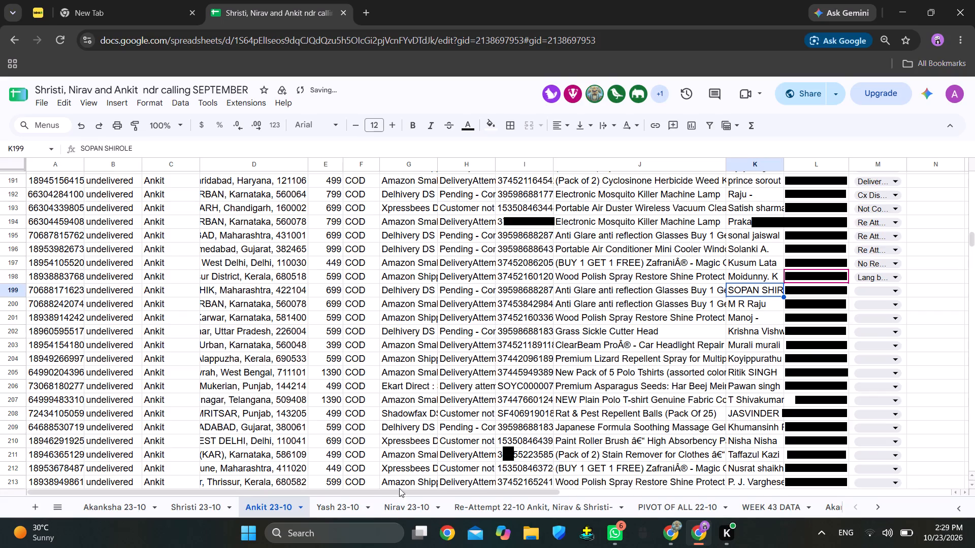
Examine the remark progress on the Yash 23-10 and Nirav 23-10 sheets and return to Ankit 23-10.
click(342, 513)
scroll(743, 430, down, 2)
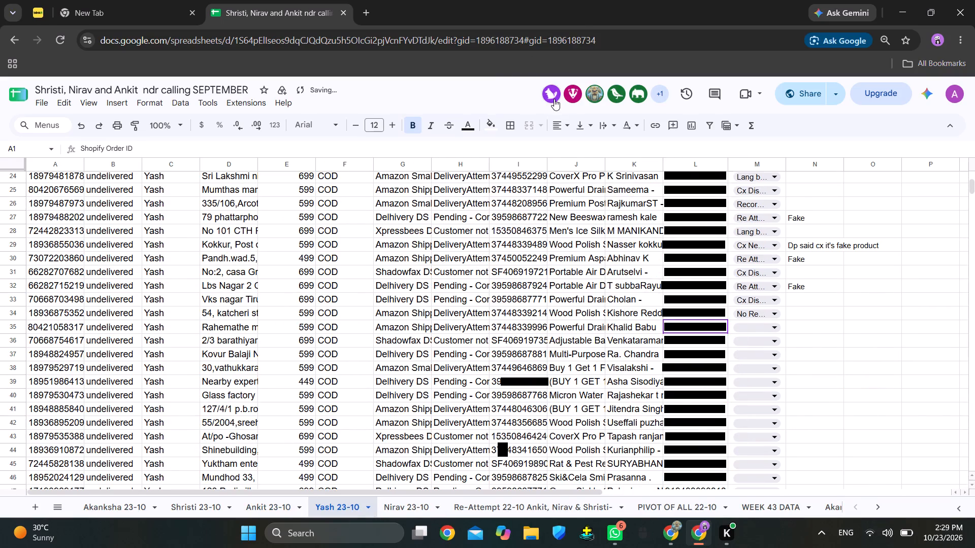
click(411, 516)
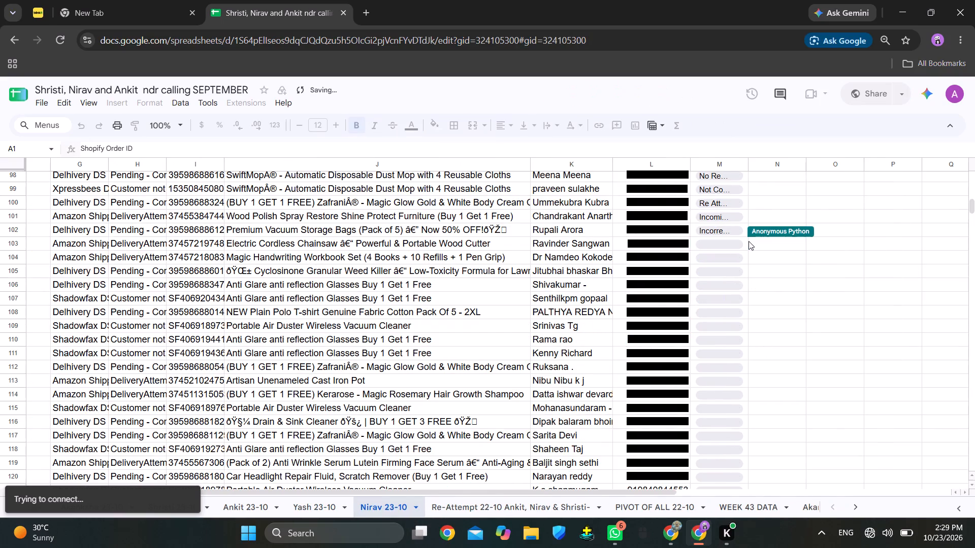
click(244, 502)
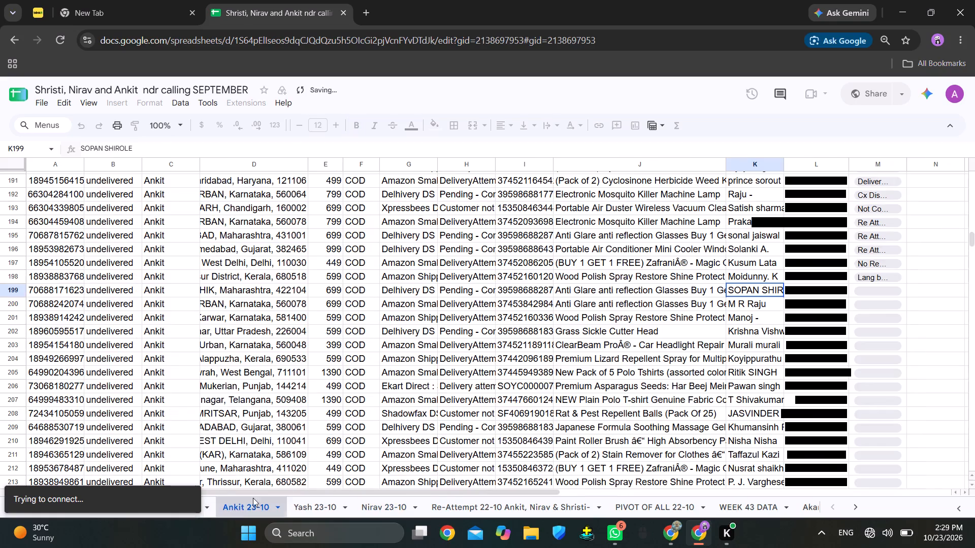
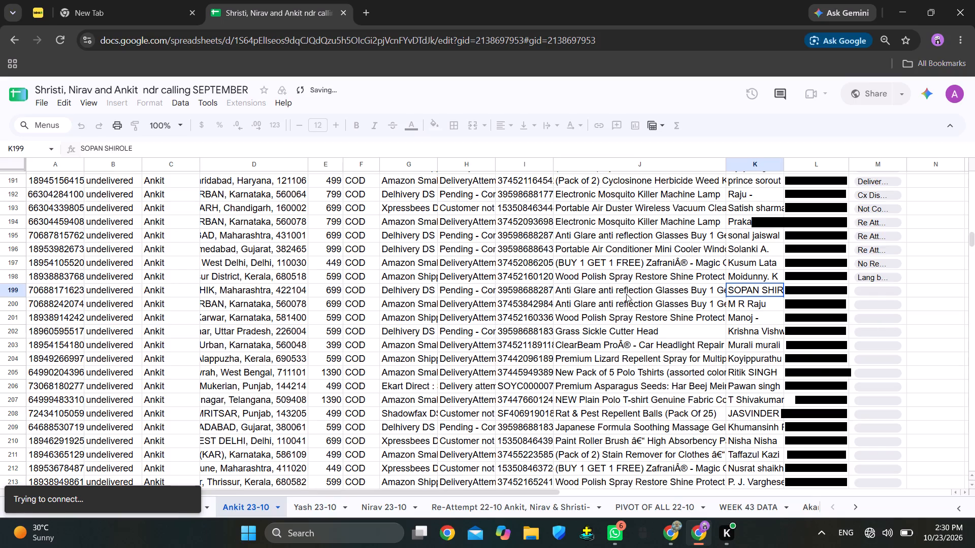
Check the product name of the order in row 199.
click(651, 288)
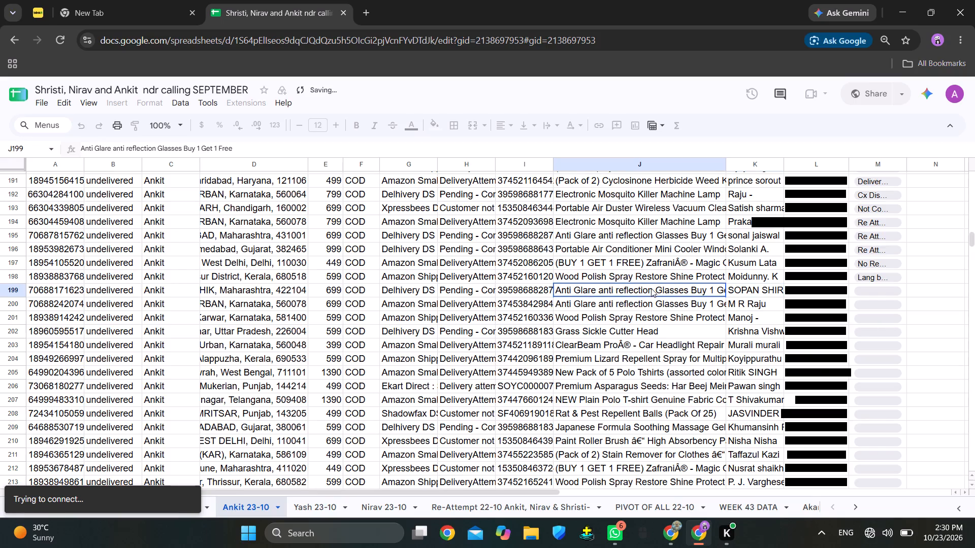